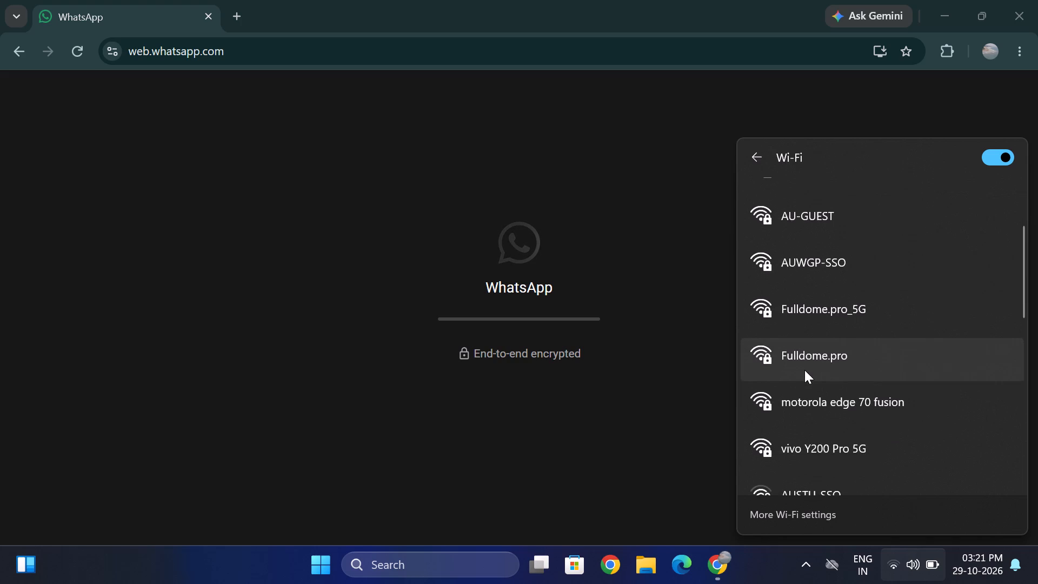
# Connect the computer to the Infinix NOTE 50S 5G Wi-Fi network with automatic connection enabled.
pyautogui.scroll(-1, 804, 370)
pyautogui.scroll(4, 804, 370)
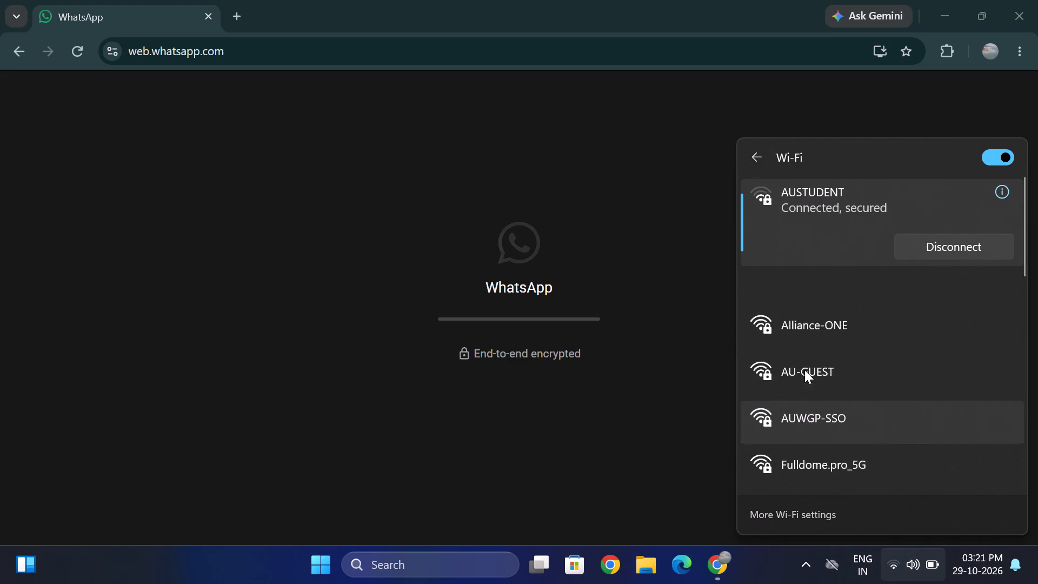
pyautogui.click(879, 292)
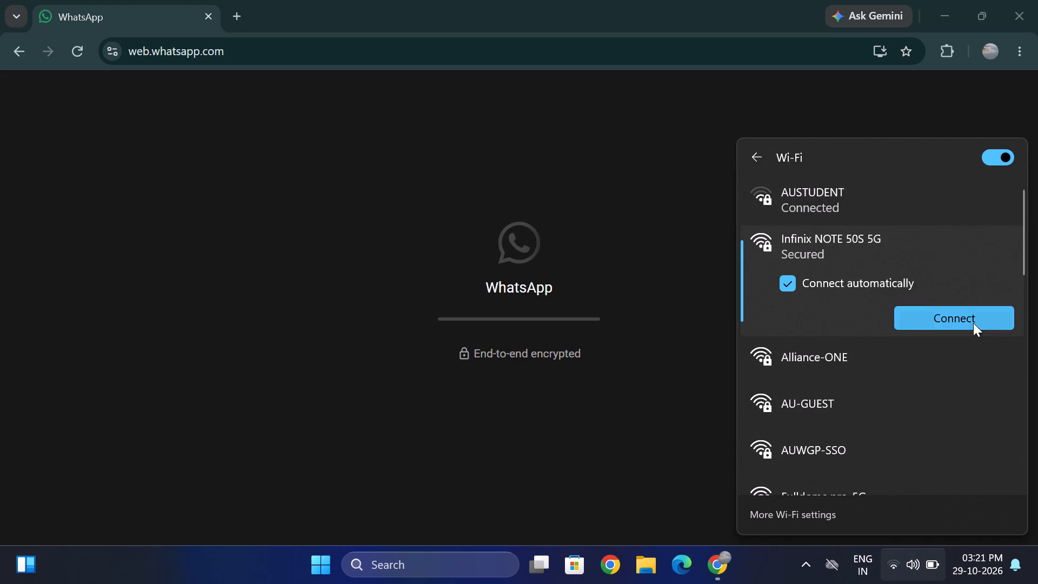
pyautogui.click(970, 318)
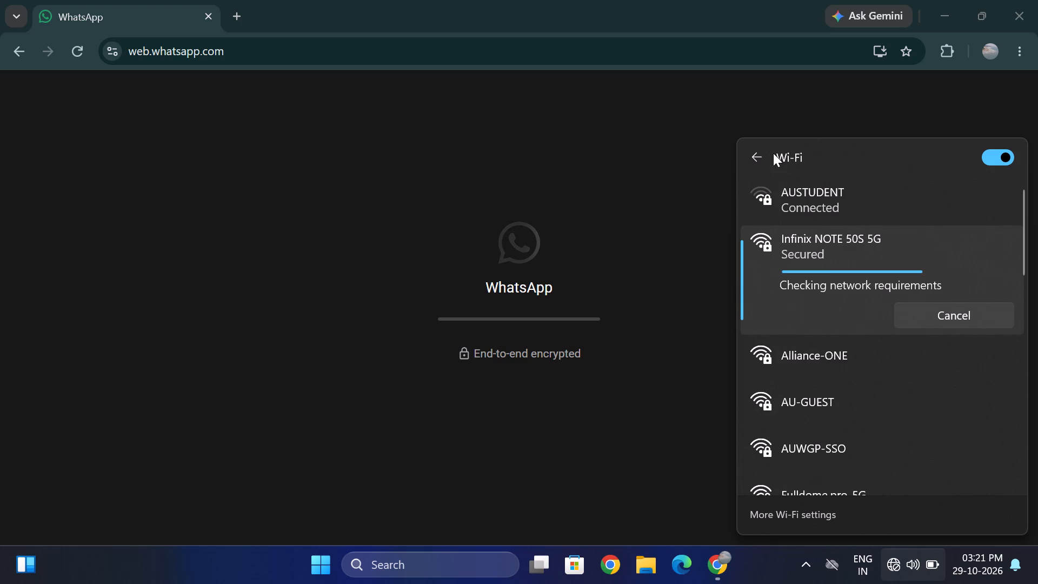
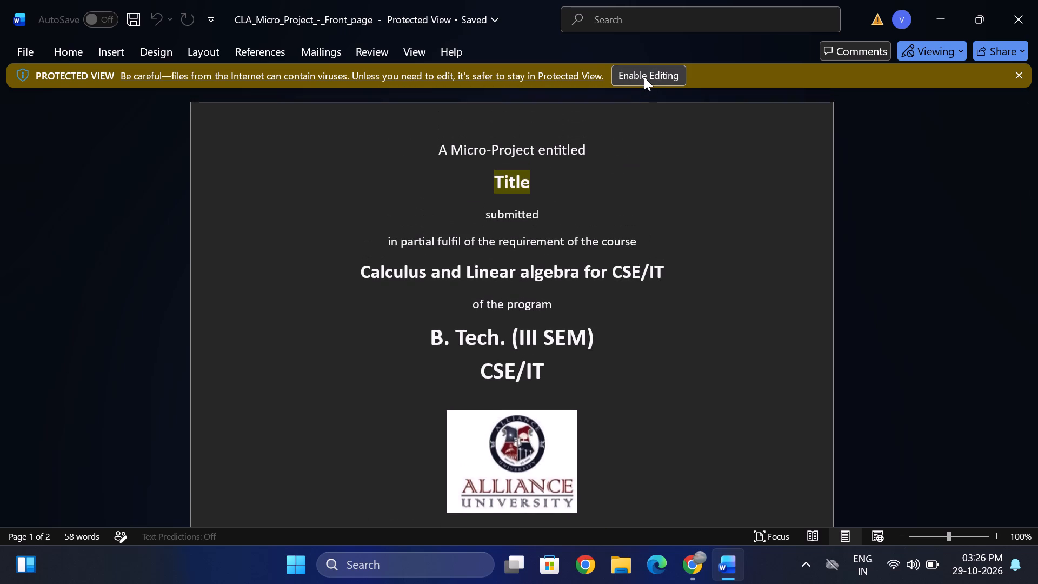
# Enable editing of the protected CLA_Micro_Project_-_Front_page document in Word.
pyautogui.click(644, 77)
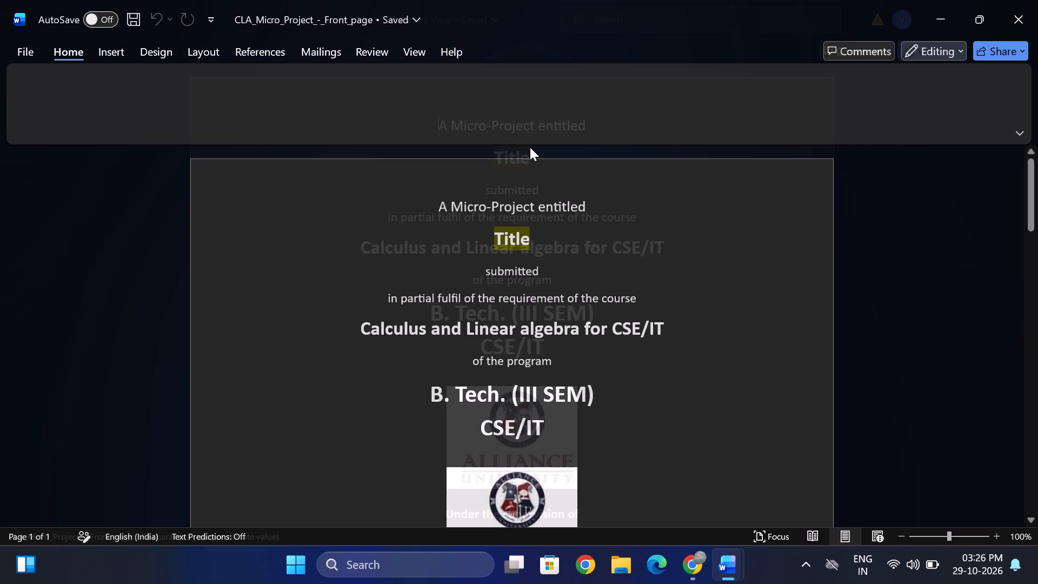
# In the Word front page document, delete the highlighted Title placeholder below "A Micro-Project entitled".
pyautogui.click(531, 240)
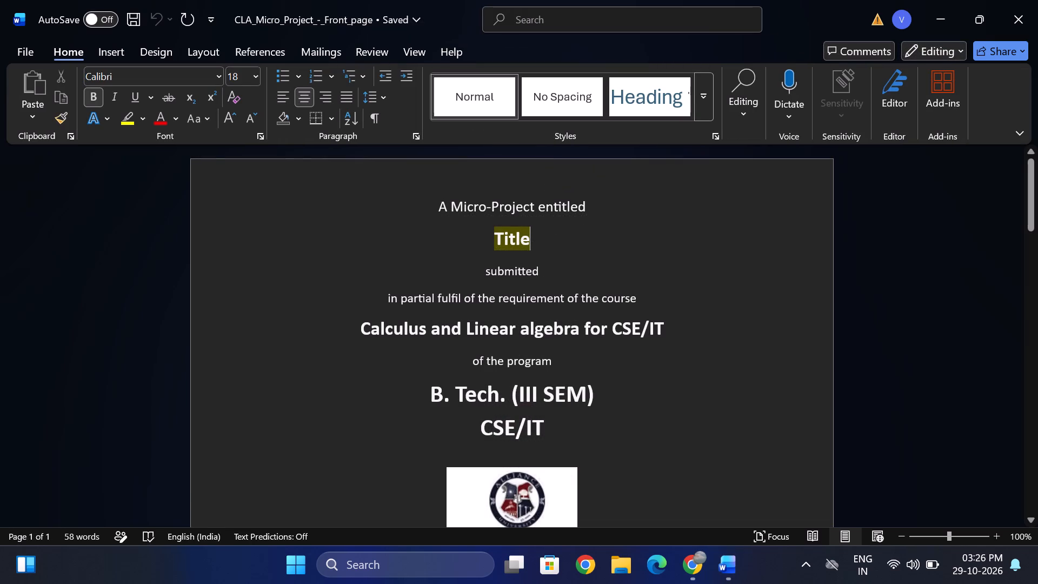
pyautogui.press('BackSpace')
pyautogui.press('BackSpace')
pyautogui.press('BackSpace')
pyautogui.press('BackSpace')
pyautogui.press('BackSpace')
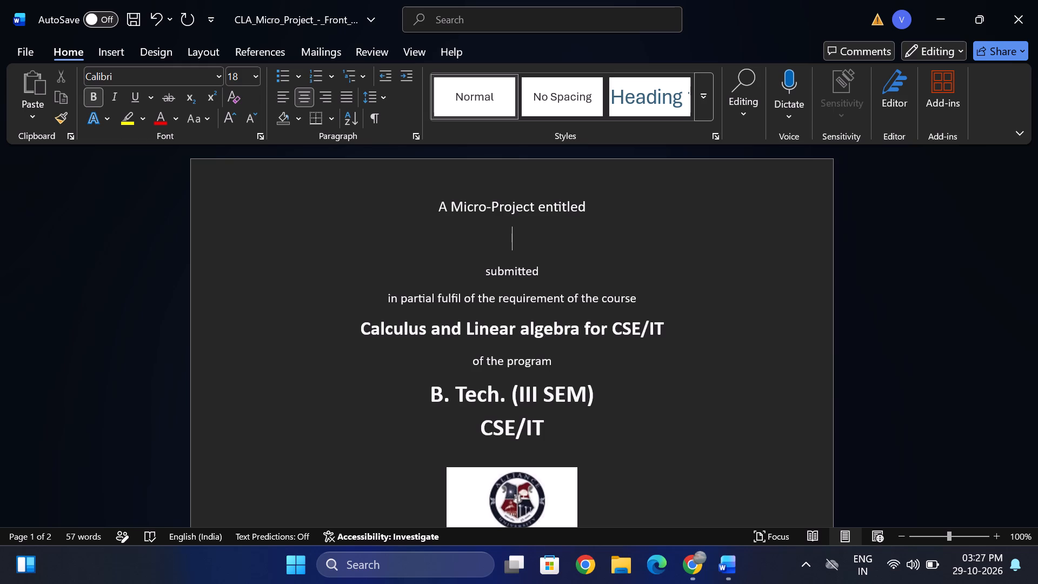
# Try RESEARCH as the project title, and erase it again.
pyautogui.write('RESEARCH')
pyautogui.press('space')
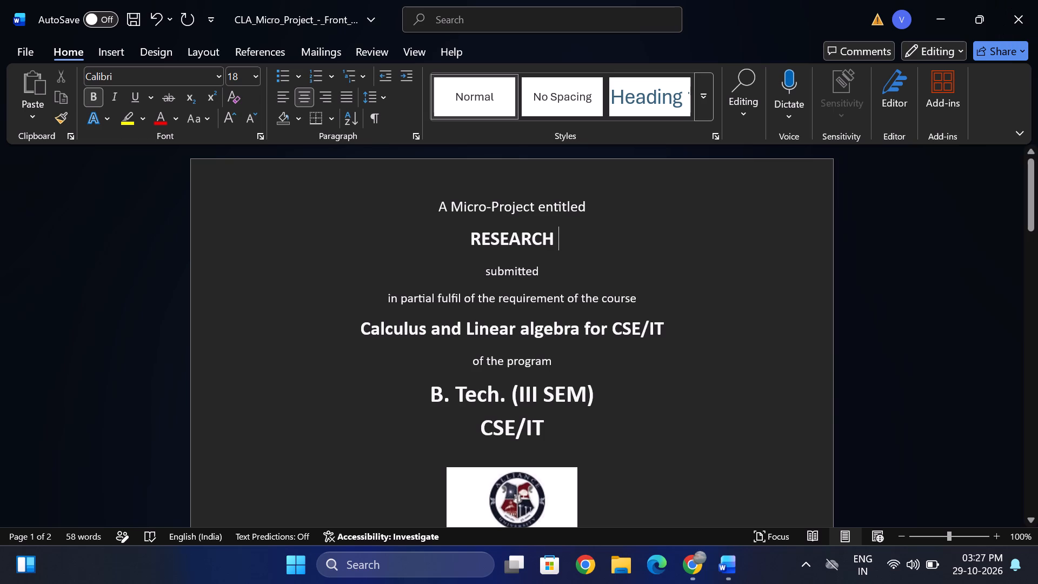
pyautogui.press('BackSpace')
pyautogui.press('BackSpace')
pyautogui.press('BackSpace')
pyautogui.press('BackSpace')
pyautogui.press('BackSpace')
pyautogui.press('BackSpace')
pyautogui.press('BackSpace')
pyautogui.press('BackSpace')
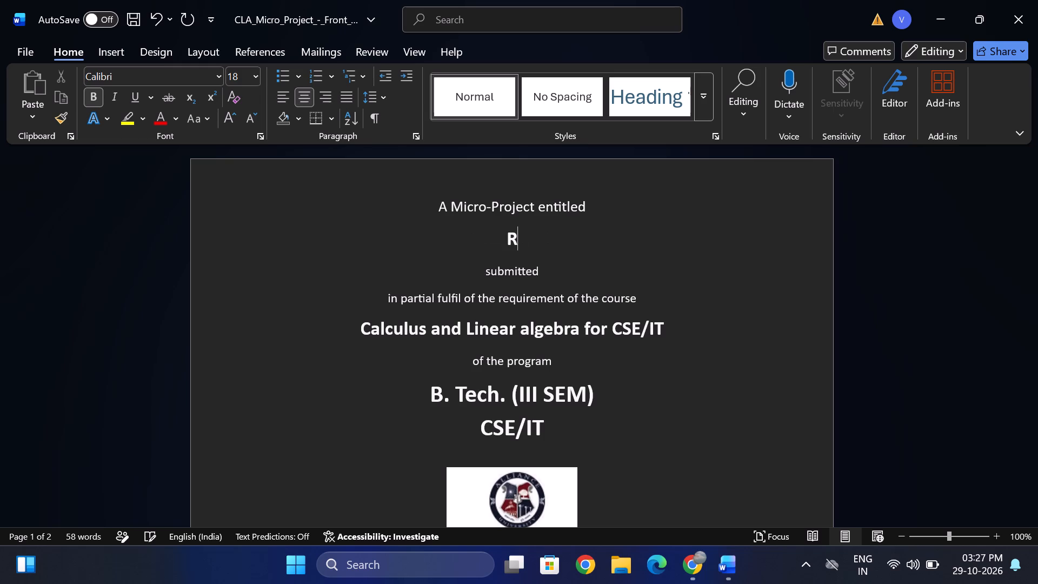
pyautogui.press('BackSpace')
# Enter "Smart Laboratory Access Verification System" as the project title, correcting any spelling slips in it.
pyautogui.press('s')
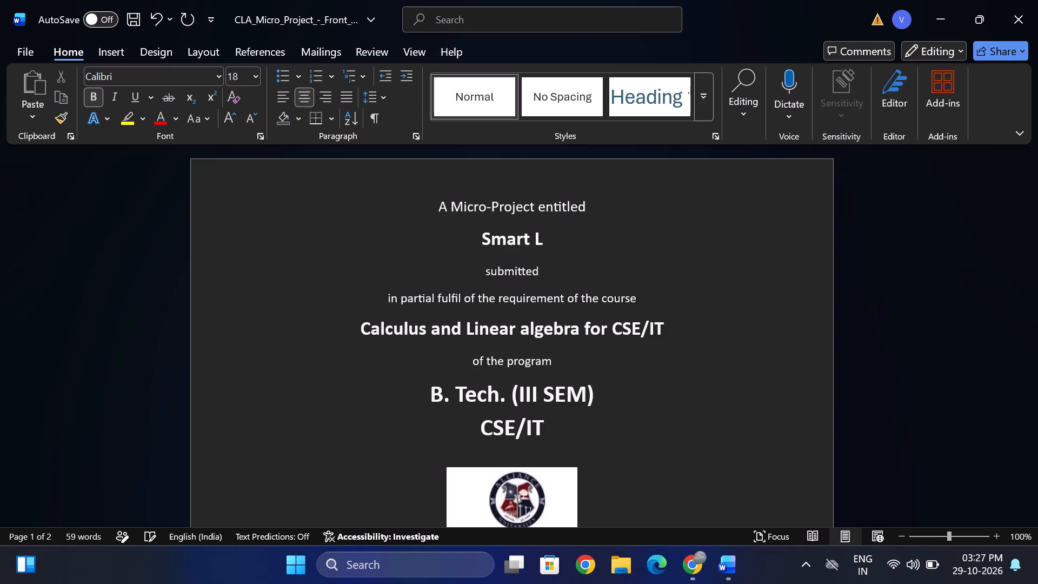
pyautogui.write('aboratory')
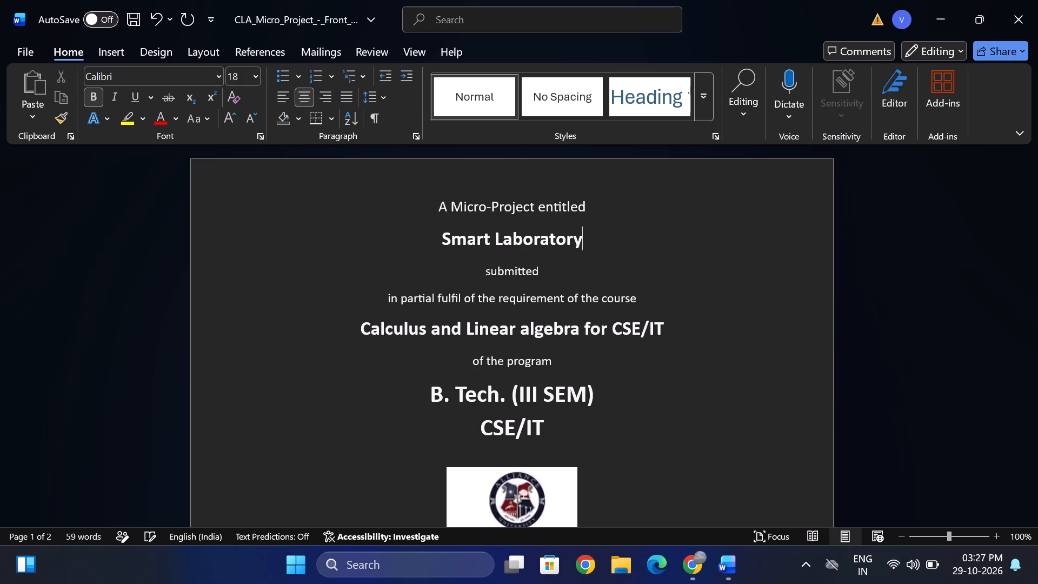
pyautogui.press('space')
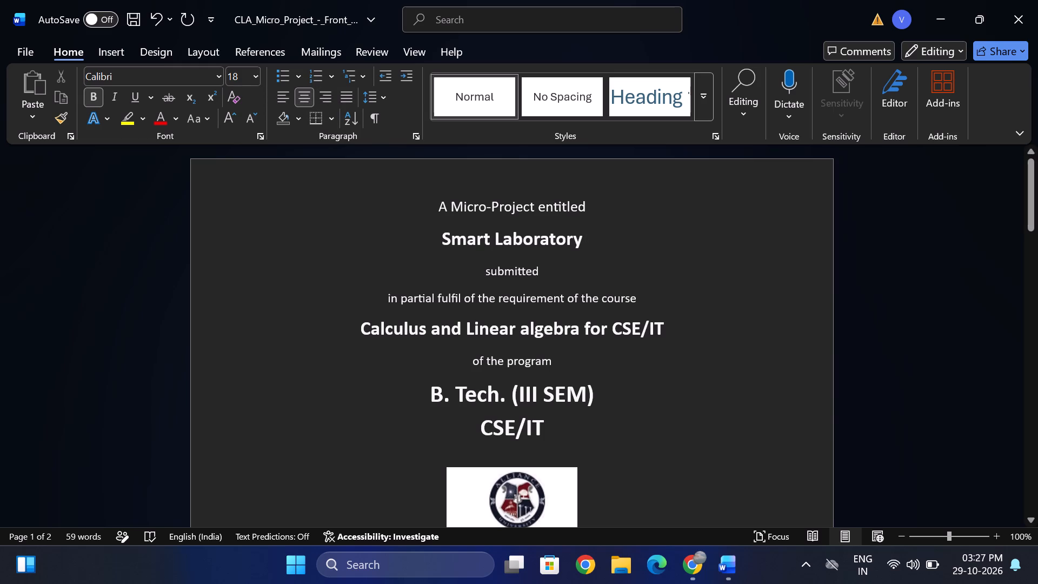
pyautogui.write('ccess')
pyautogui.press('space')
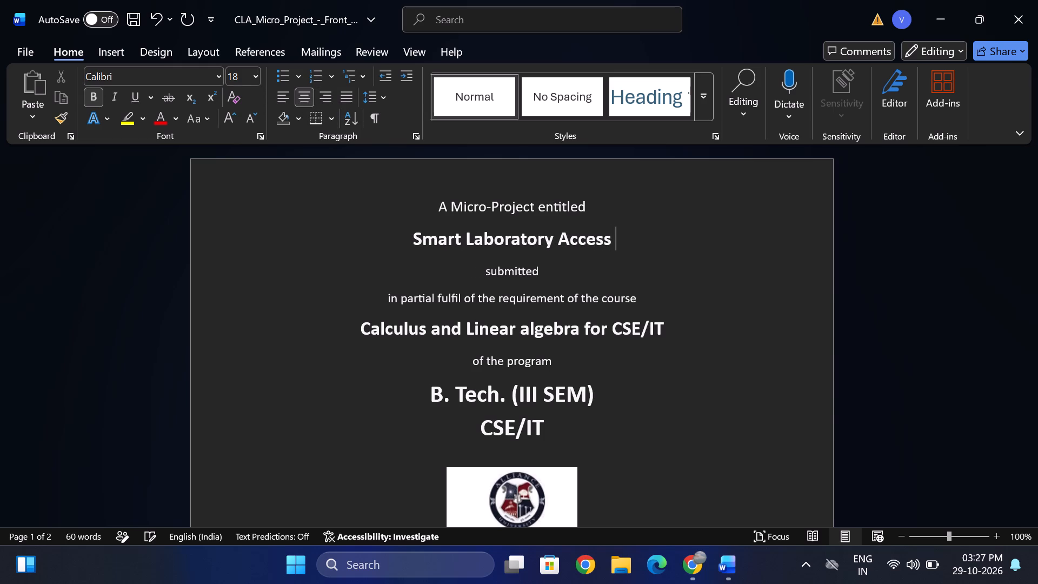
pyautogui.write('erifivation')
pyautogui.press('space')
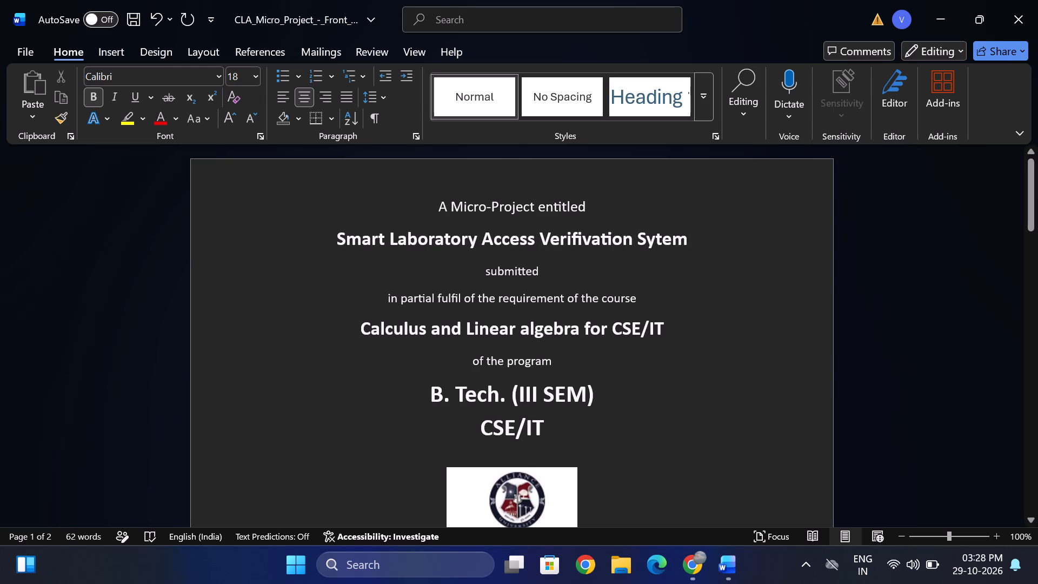
pyautogui.click(591, 236)
pyautogui.press('BackSpace')
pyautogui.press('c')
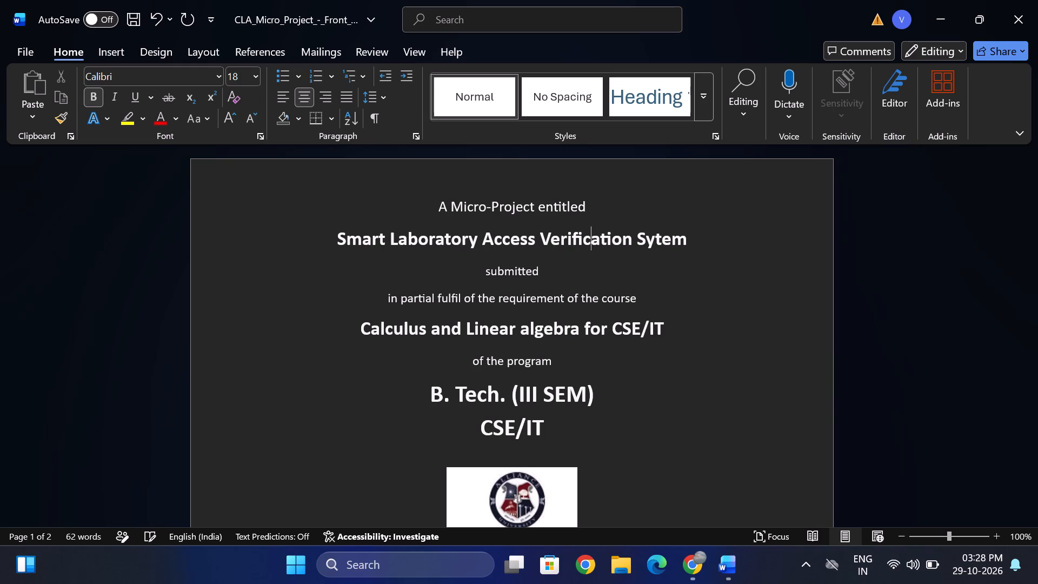
pyautogui.click(700, 251)
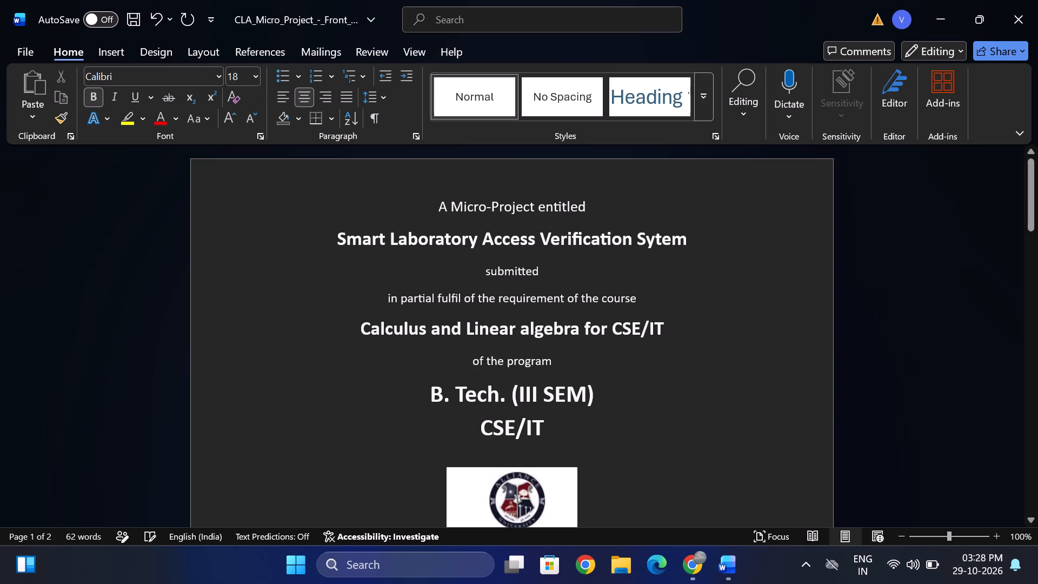
pyautogui.click(653, 238)
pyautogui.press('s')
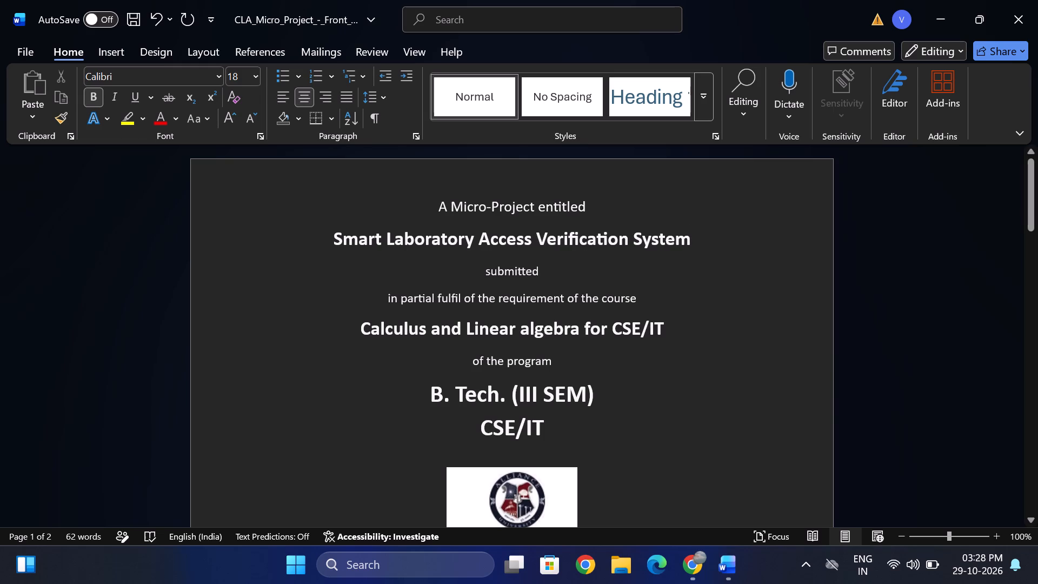
# Append "Using C++" to the project title, keeping the whole title on a single line.
pyautogui.click(720, 241)
pyautogui.press('Return')
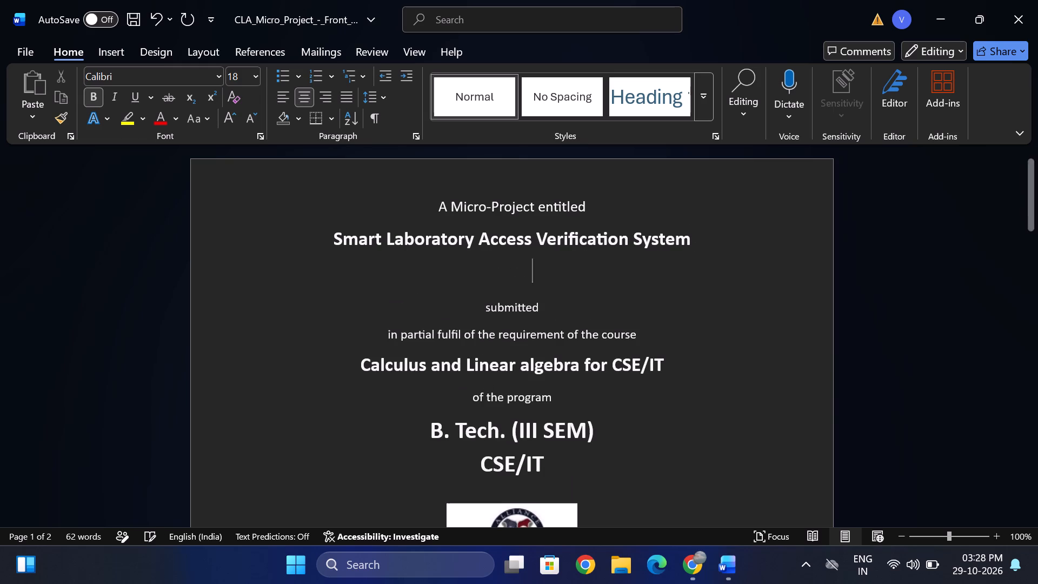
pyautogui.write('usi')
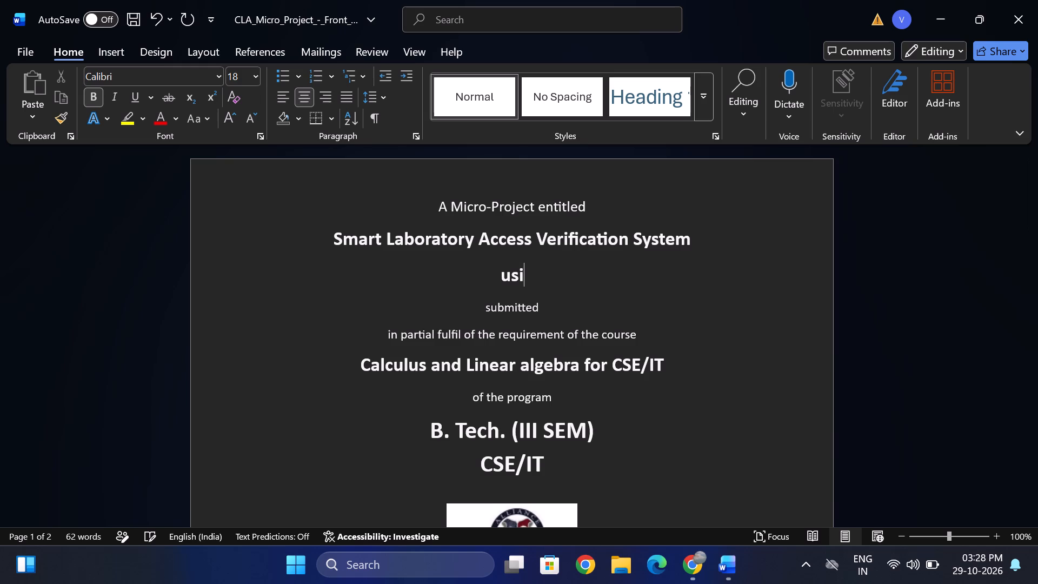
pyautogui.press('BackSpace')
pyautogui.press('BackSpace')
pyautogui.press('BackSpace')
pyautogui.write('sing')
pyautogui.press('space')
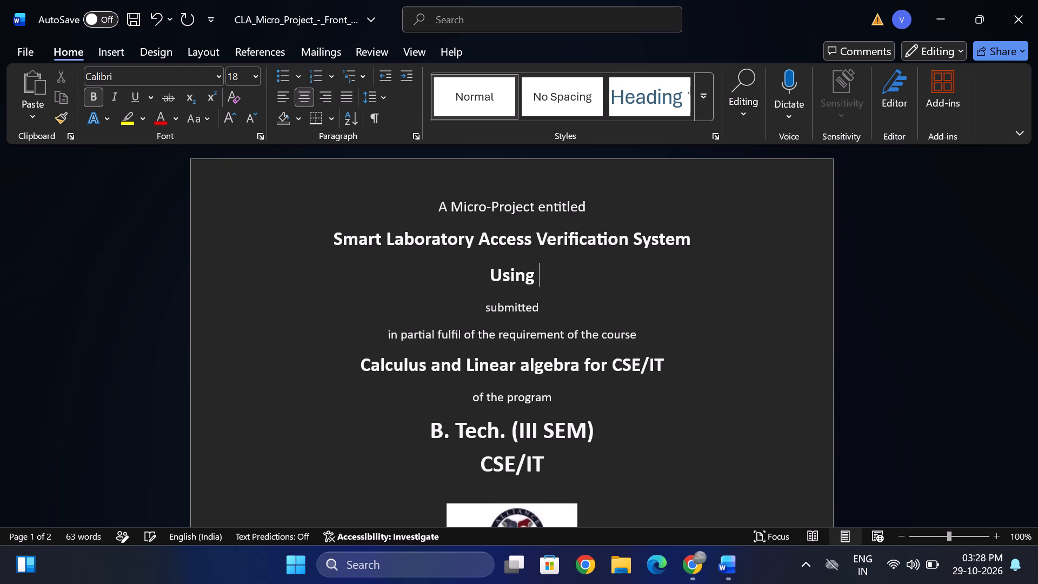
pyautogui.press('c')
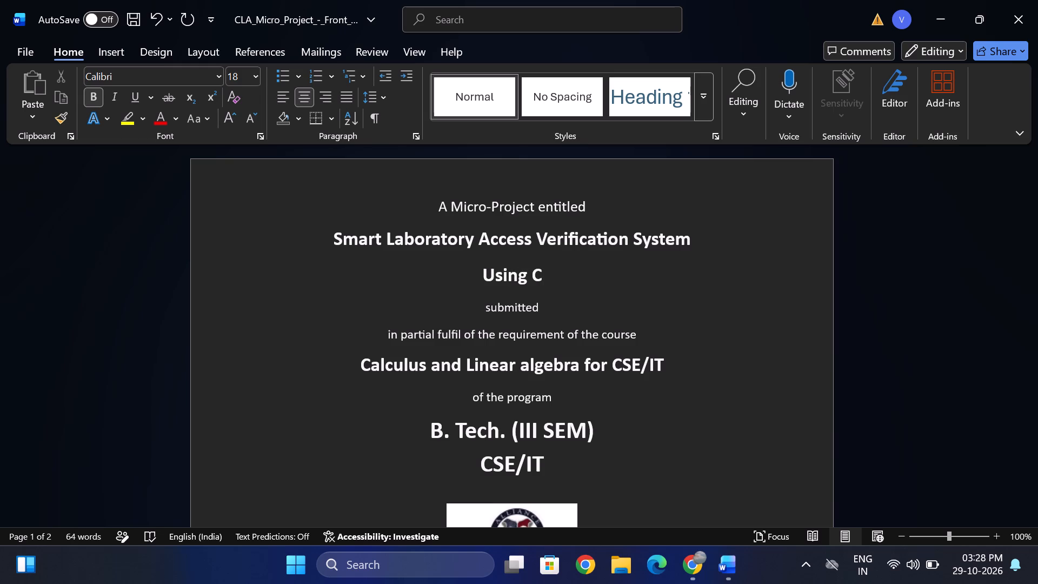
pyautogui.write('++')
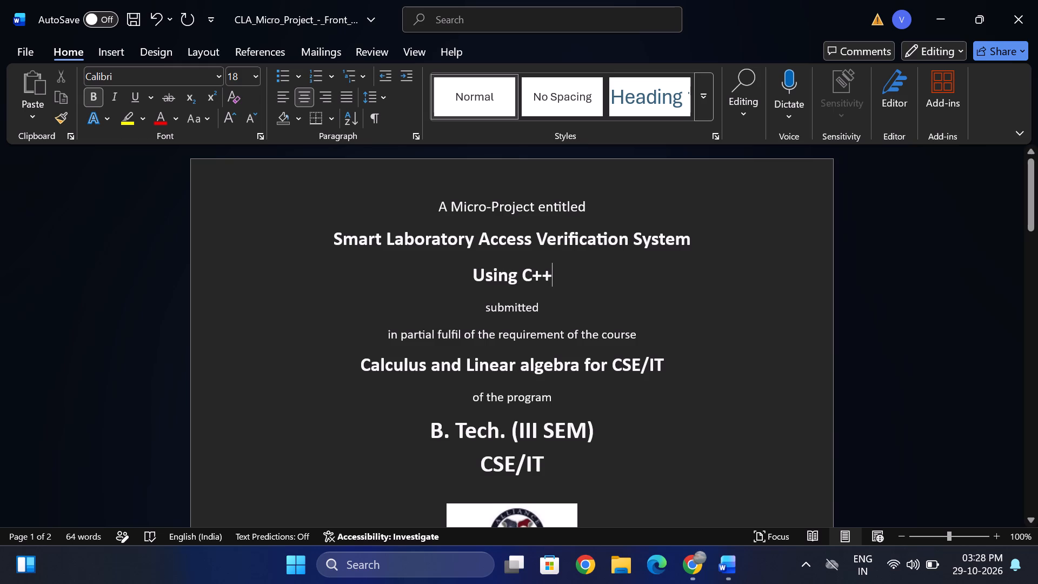
pyautogui.click(475, 275)
pyautogui.press('BackSpace')
pyautogui.press('BackSpace')
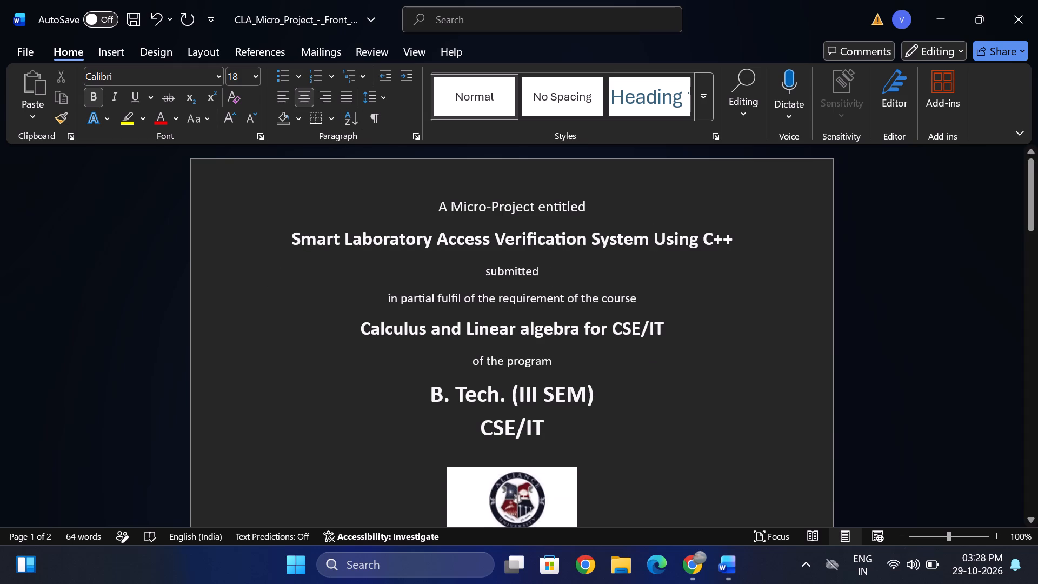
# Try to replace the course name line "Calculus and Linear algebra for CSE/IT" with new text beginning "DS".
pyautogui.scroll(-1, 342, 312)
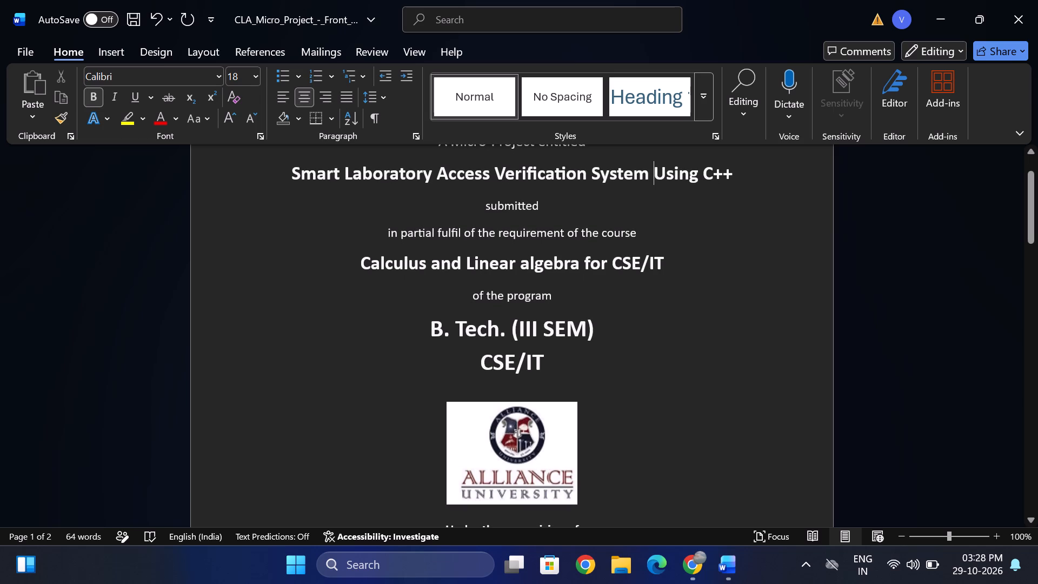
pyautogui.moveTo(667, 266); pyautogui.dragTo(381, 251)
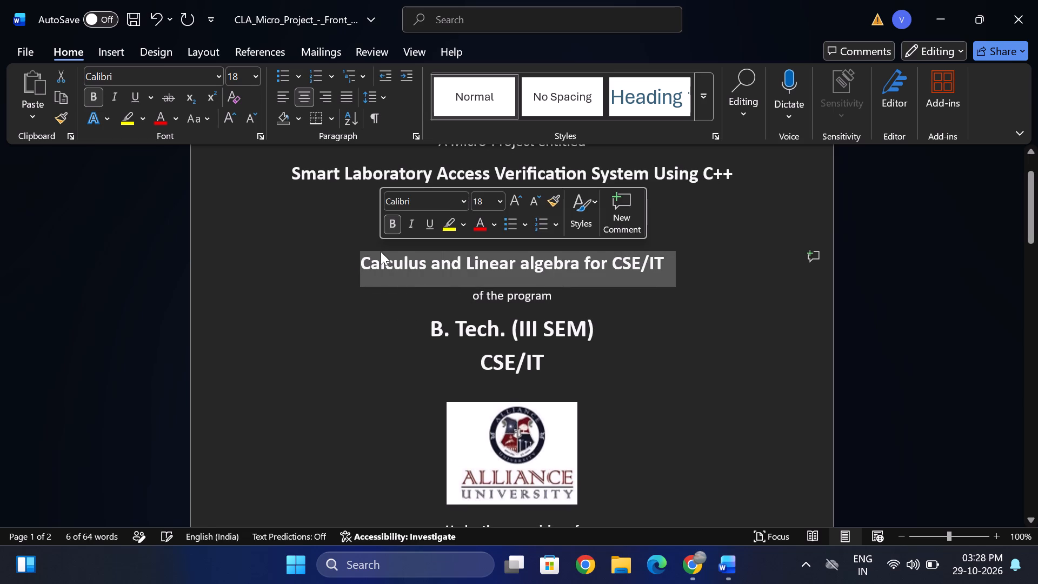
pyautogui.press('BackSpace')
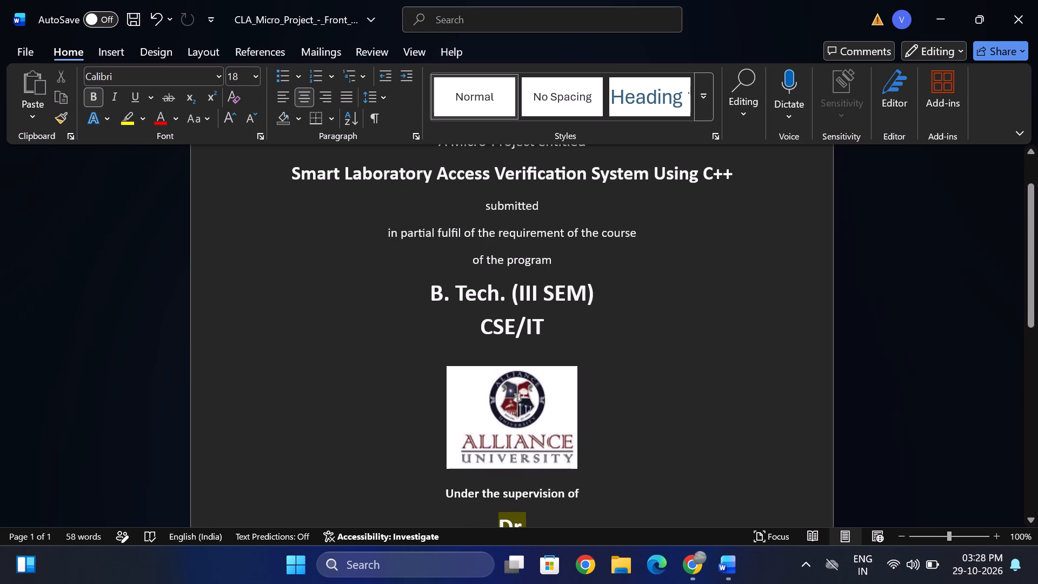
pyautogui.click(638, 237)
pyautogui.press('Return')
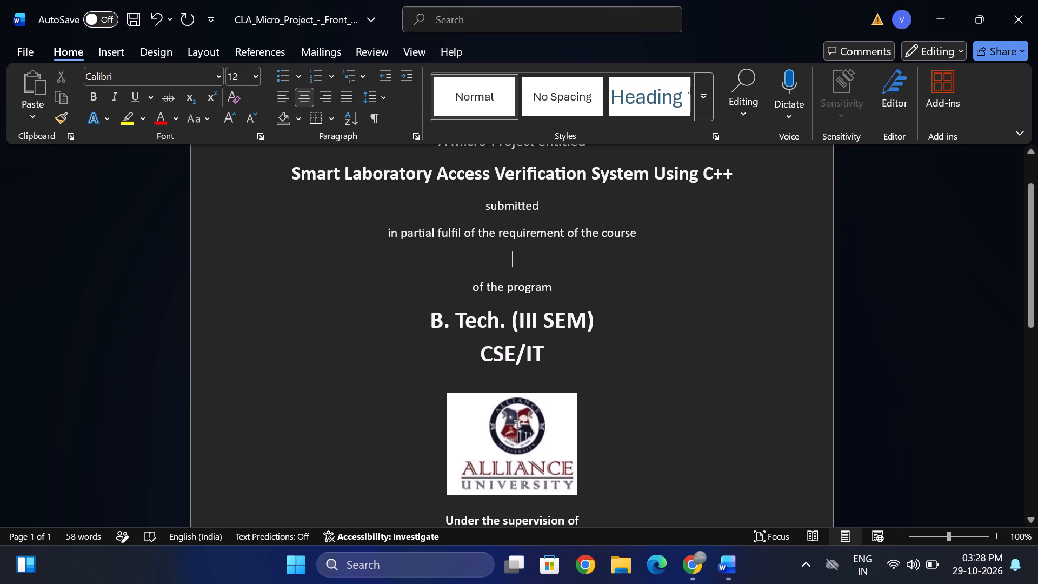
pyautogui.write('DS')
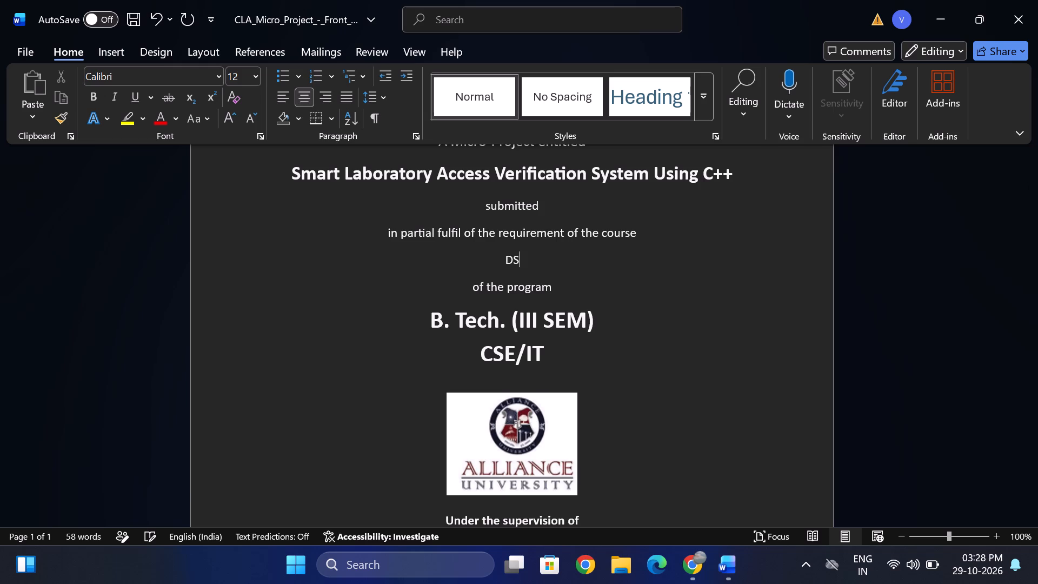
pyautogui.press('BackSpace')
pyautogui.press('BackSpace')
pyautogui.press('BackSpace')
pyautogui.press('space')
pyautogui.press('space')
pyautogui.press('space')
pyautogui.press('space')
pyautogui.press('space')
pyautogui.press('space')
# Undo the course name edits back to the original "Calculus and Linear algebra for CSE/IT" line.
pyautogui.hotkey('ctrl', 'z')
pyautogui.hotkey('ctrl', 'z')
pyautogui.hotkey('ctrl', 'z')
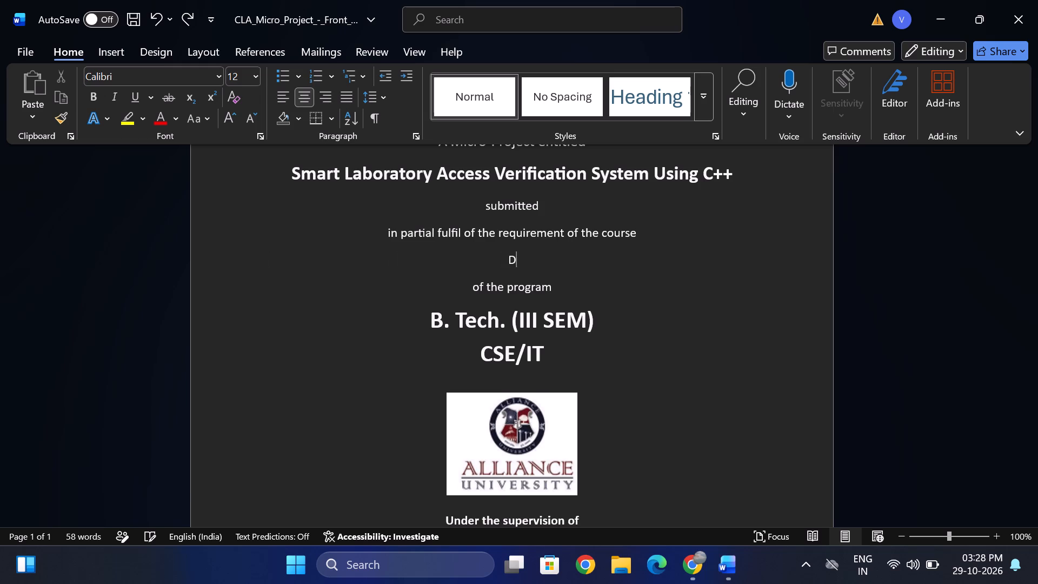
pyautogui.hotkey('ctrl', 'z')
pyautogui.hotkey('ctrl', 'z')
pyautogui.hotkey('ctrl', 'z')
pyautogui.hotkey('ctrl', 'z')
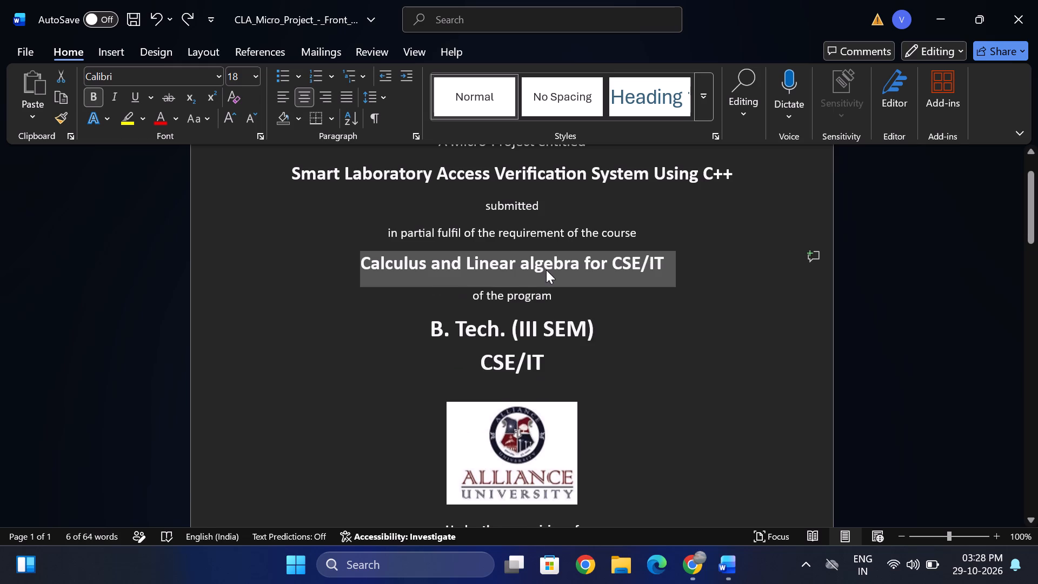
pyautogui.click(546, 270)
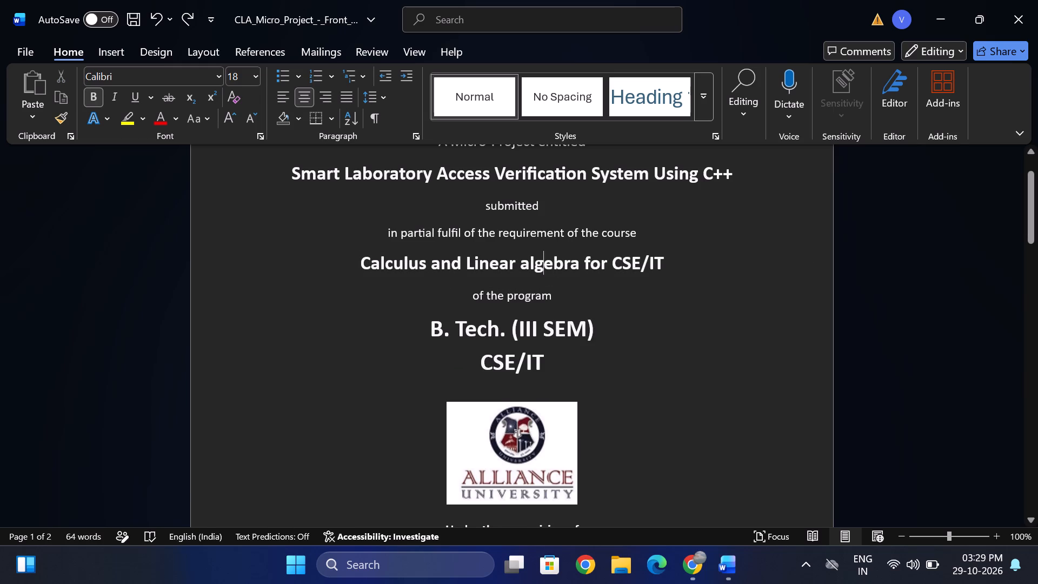
# Replace the word "Calculus" in the course name line with "Data Structures".
pyautogui.click(426, 262)
pyautogui.press('BackSpace')
pyautogui.press('BackSpace')
pyautogui.press('BackSpace')
pyautogui.press('BackSpace')
pyautogui.press('BackSpace')
pyautogui.press('BackSpace')
pyautogui.press('BackSpace')
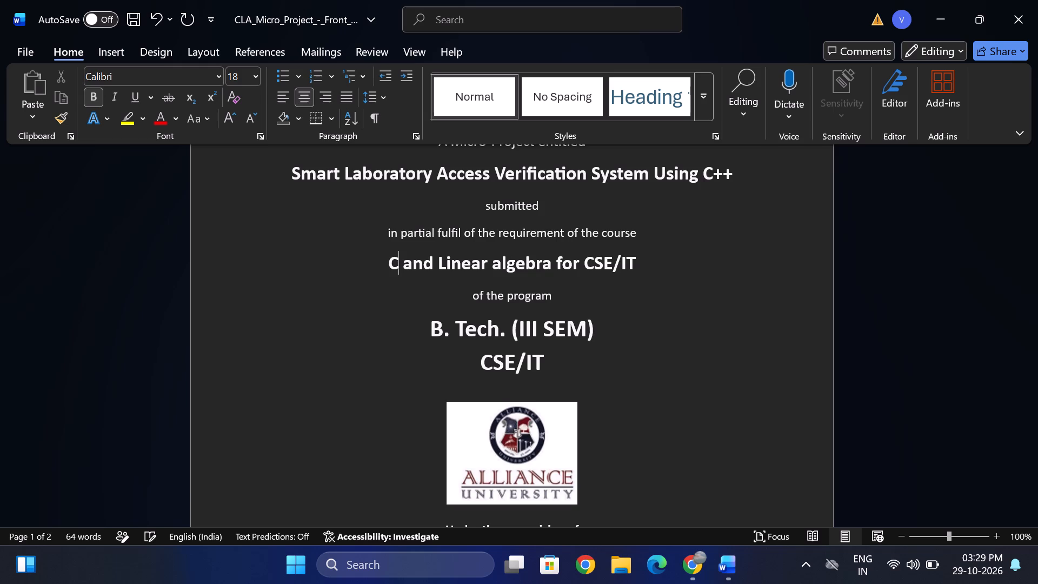
pyautogui.press('BackSpace')
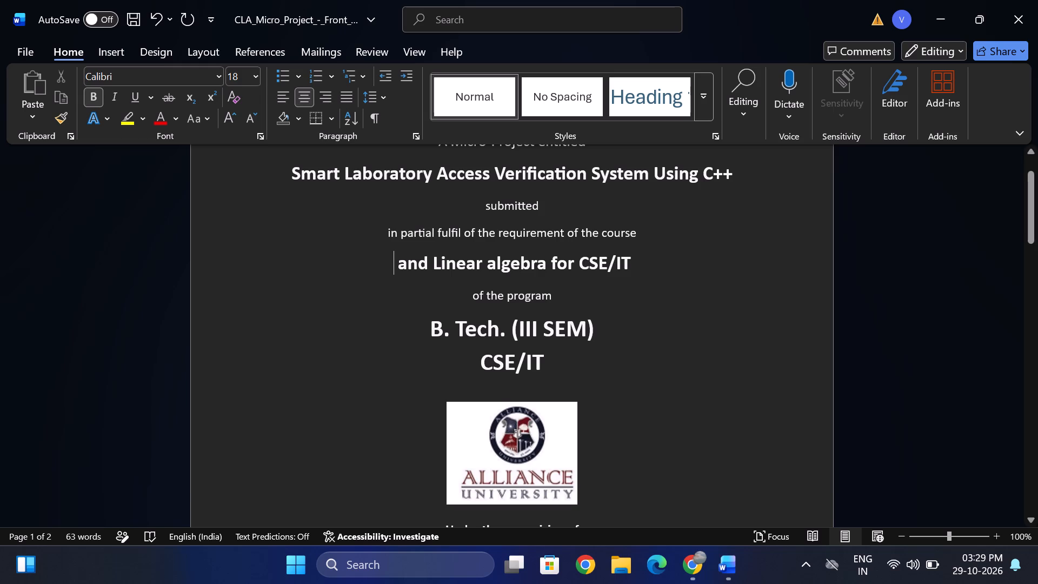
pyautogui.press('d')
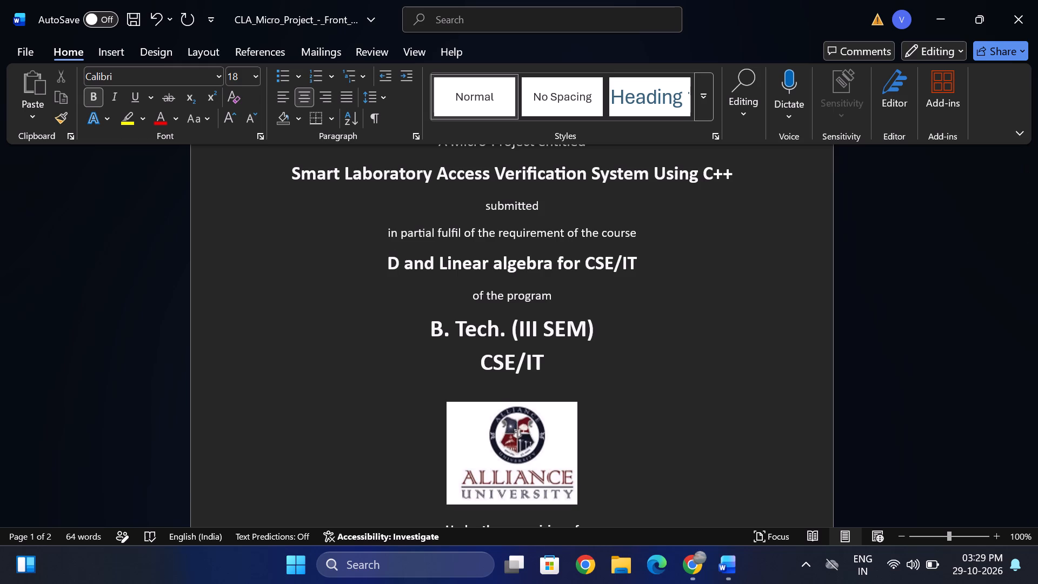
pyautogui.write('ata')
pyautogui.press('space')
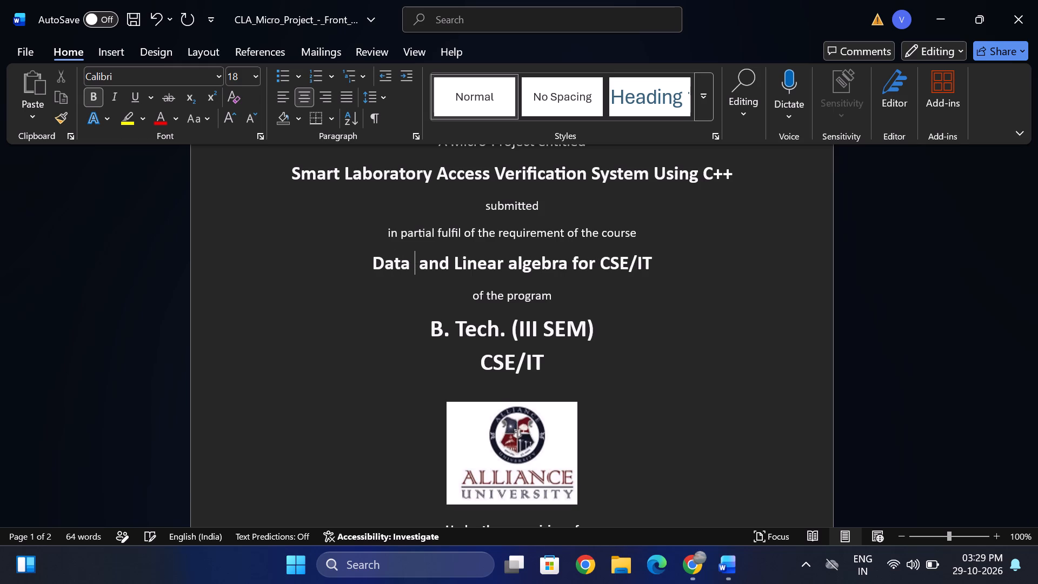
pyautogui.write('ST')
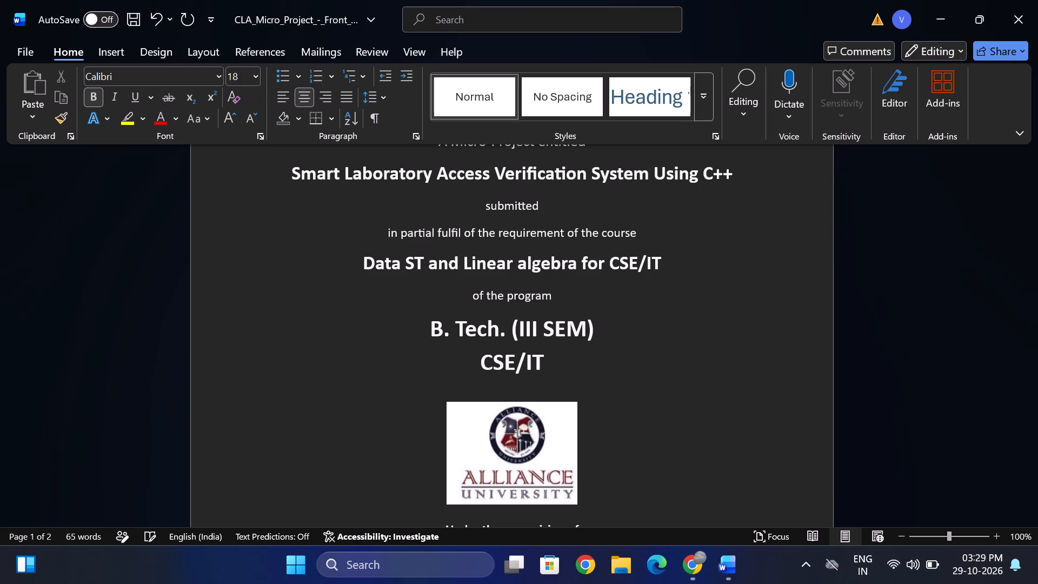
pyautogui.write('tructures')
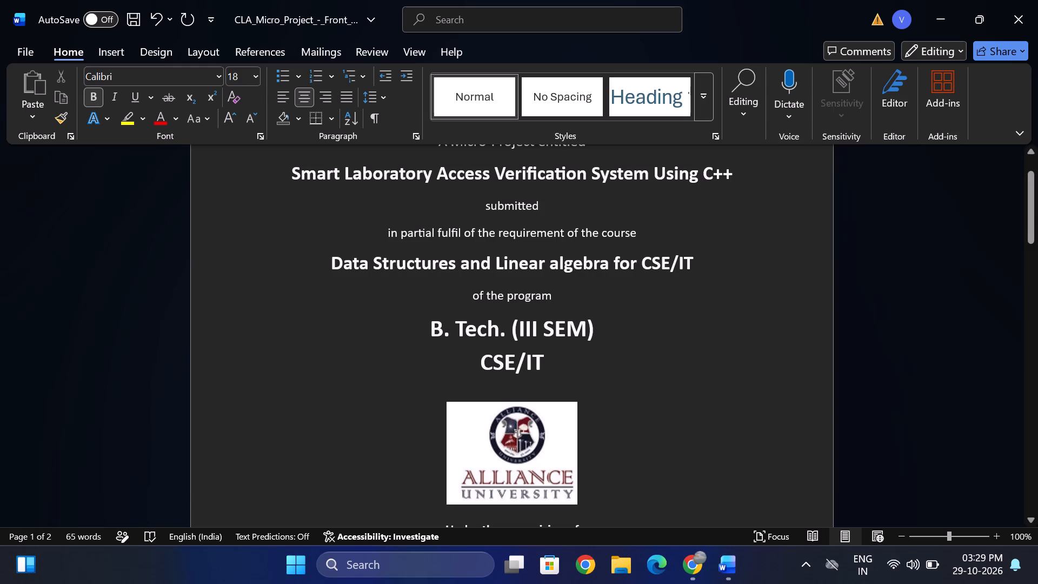
# Delete "and Linear algebra" from the course name line, keeping a single space before "for CSE/IT".
pyautogui.click(706, 278)
pyautogui.click(611, 266)
pyautogui.press('BackSpace')
pyautogui.press('BackSpace')
pyautogui.press('BackSpace')
pyautogui.press('BackSpace')
pyautogui.press('BackSpace')
pyautogui.press('BackSpace')
pyautogui.press('BackSpace')
pyautogui.press('BackSpace')
pyautogui.press('BackSpace')
pyautogui.press('BackSpace')
pyautogui.press('BackSpace')
pyautogui.press('BackSpace')
pyautogui.press('BackSpace')
pyautogui.press('BackSpace')
pyautogui.press('BackSpace')
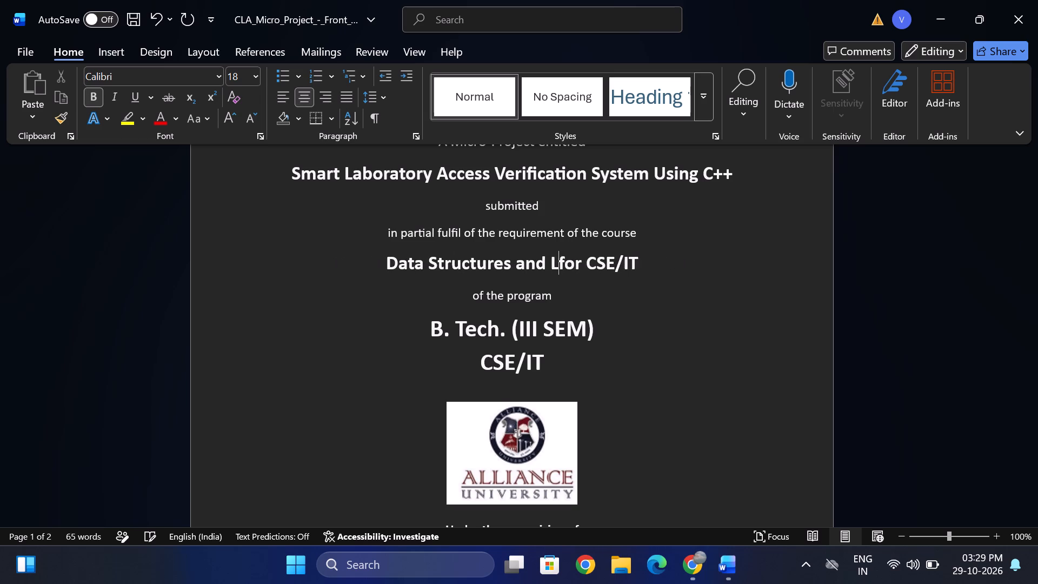
pyautogui.press('BackSpace')
pyautogui.press('BackSpace')
pyautogui.press('BackSpace')
pyautogui.press('BackSpace')
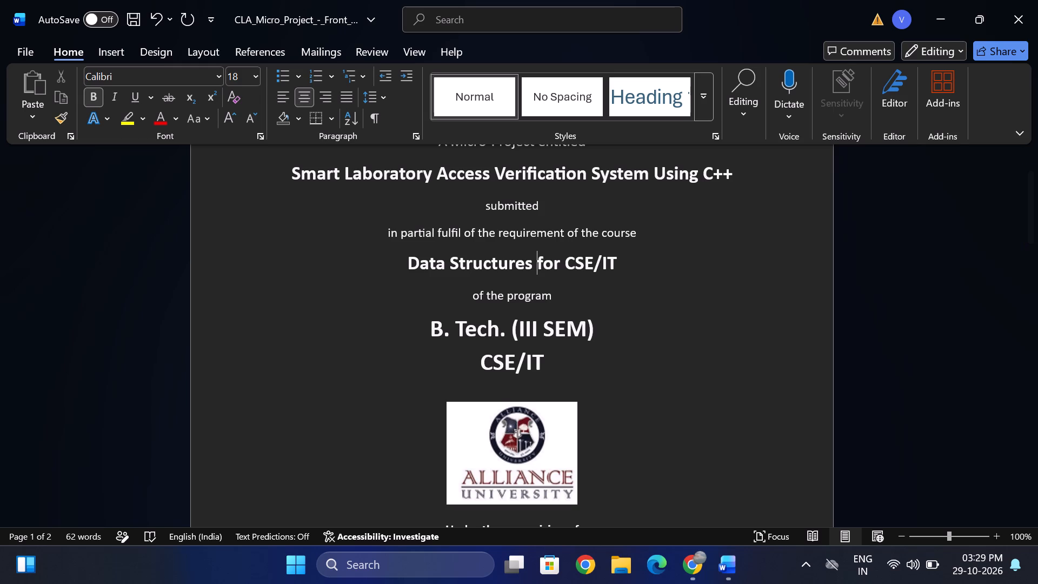
# Delete "for CSE/IT" from the end of the course name line, leaving only "Data Structures".
pyautogui.click(629, 257)
pyautogui.press('BackSpace')
pyautogui.press('BackSpace')
pyautogui.press('BackSpace')
pyautogui.press('BackSpace')
pyautogui.press('BackSpace')
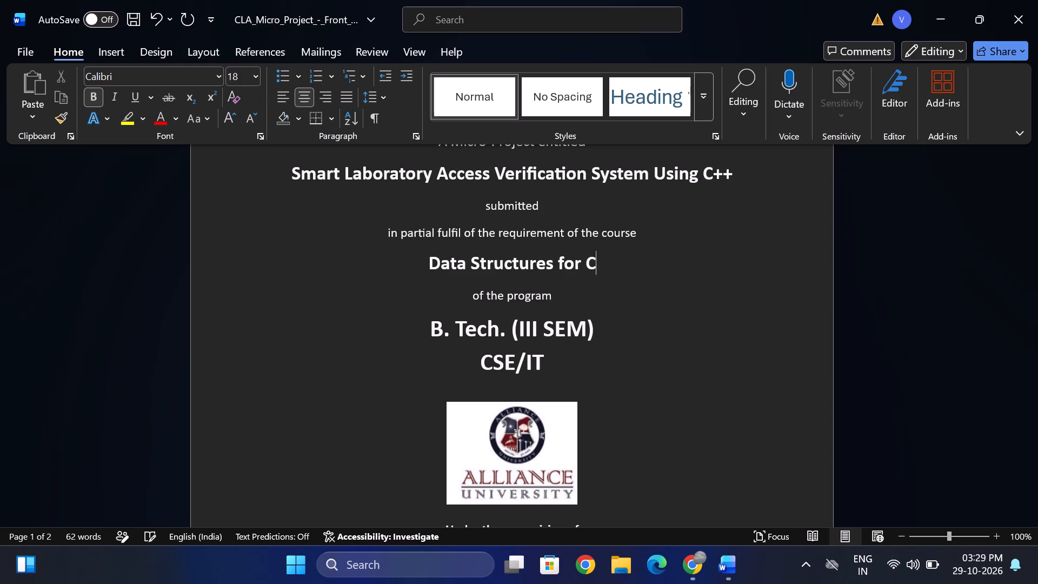
pyautogui.press('BackSpace')
pyautogui.press('BackSpace')
pyautogui.press('BackSpace')
pyautogui.press('BackSpace')
pyautogui.press('BackSpace')
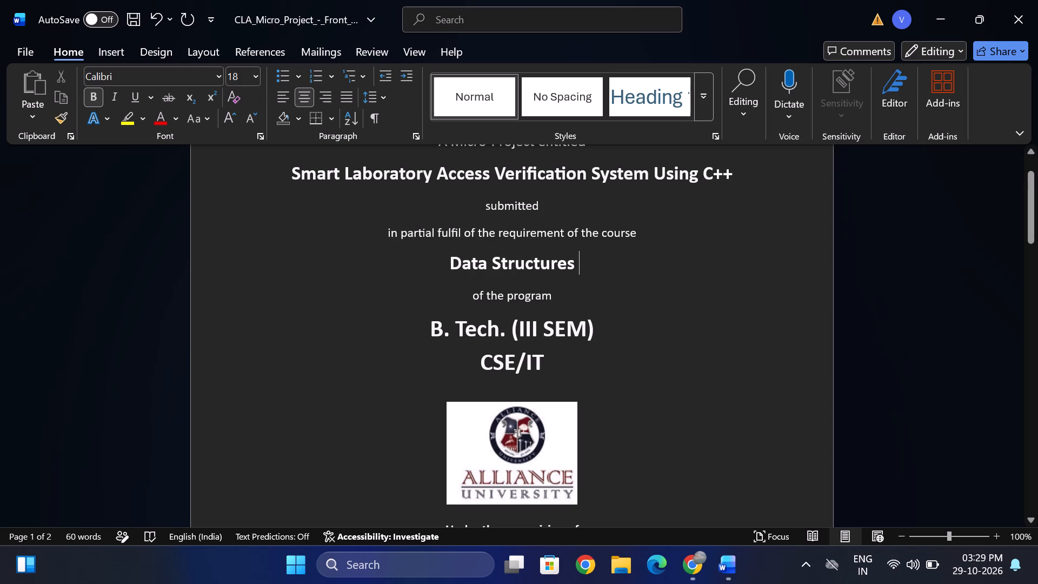
# Delete the highlighted "Assistant Professor" text beneath "Dr." in the supervision section, keeping its empty line.
pyautogui.scroll(-1, 498, 347)
pyautogui.scroll(-1, 424, 344)
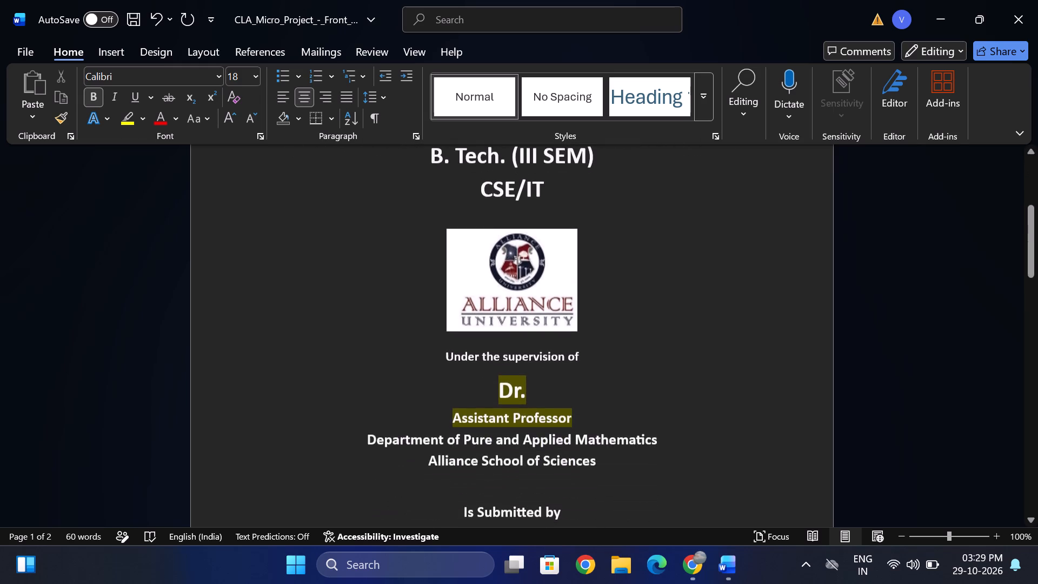
pyautogui.scroll(-2, 424, 344)
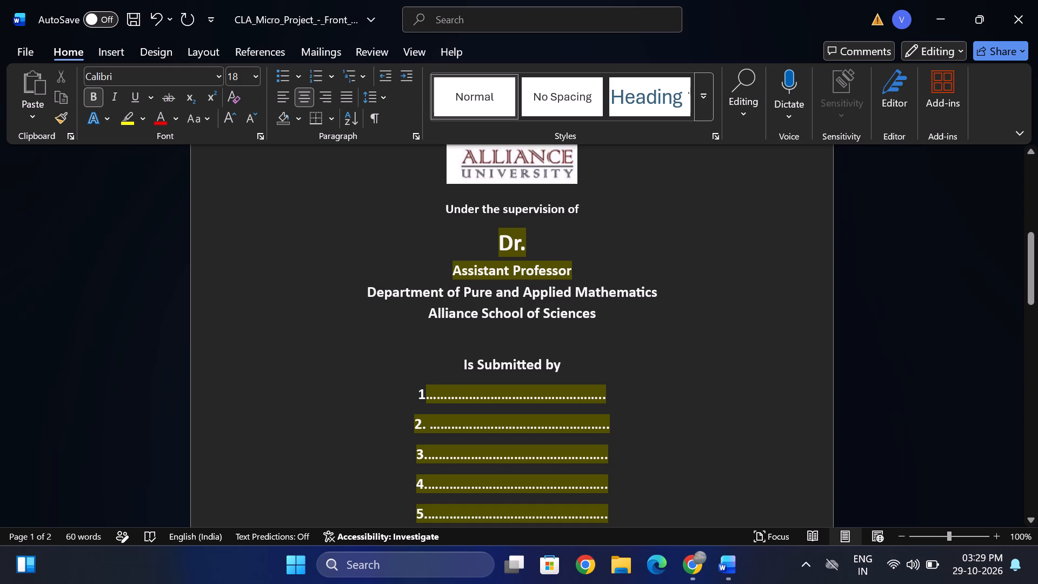
pyautogui.click(580, 268)
pyautogui.press('BackSpace')
pyautogui.press('BackSpace')
pyautogui.press('BackSpace')
pyautogui.press('BackSpace')
pyautogui.press('BackSpace')
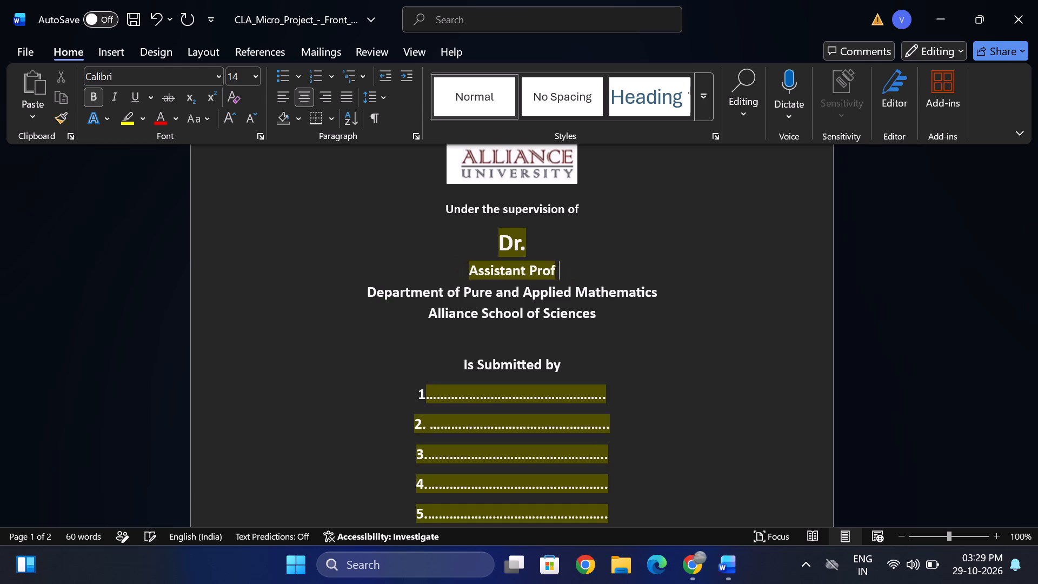
pyautogui.press('BackSpace')
pyautogui.press('BackSpace')
pyautogui.press('BackSpace')
pyautogui.press('BackSpace')
pyautogui.press('BackSpace')
pyautogui.press('BackSpace')
pyautogui.press('BackSpace')
pyautogui.press('BackSpace')
pyautogui.press('BackSpace')
pyautogui.press('BackSpace')
pyautogui.press('BackSpace')
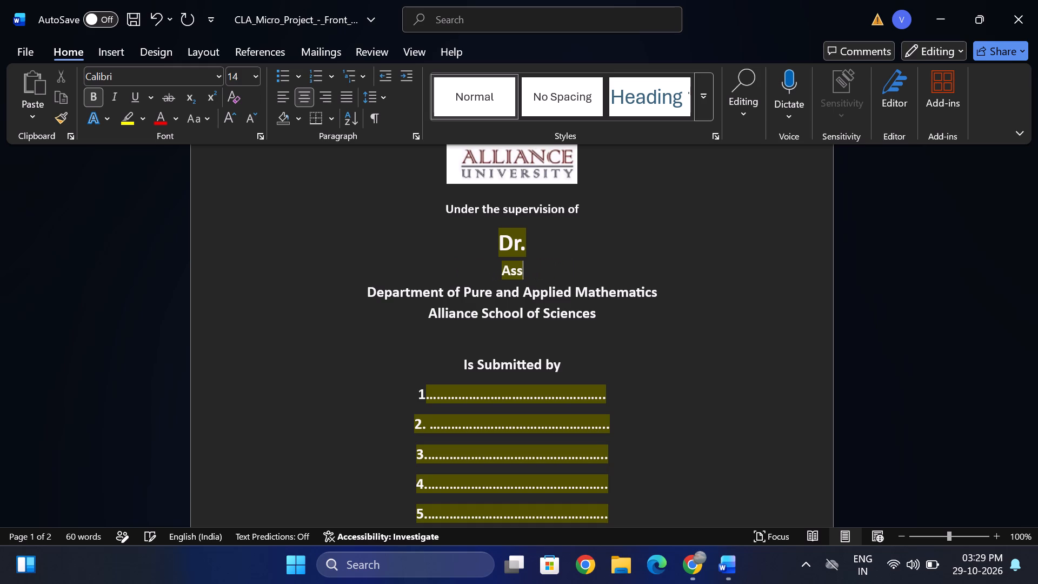
pyautogui.press('BackSpace')
pyautogui.press('BackSpace')
pyautogui.press('BackSpace')
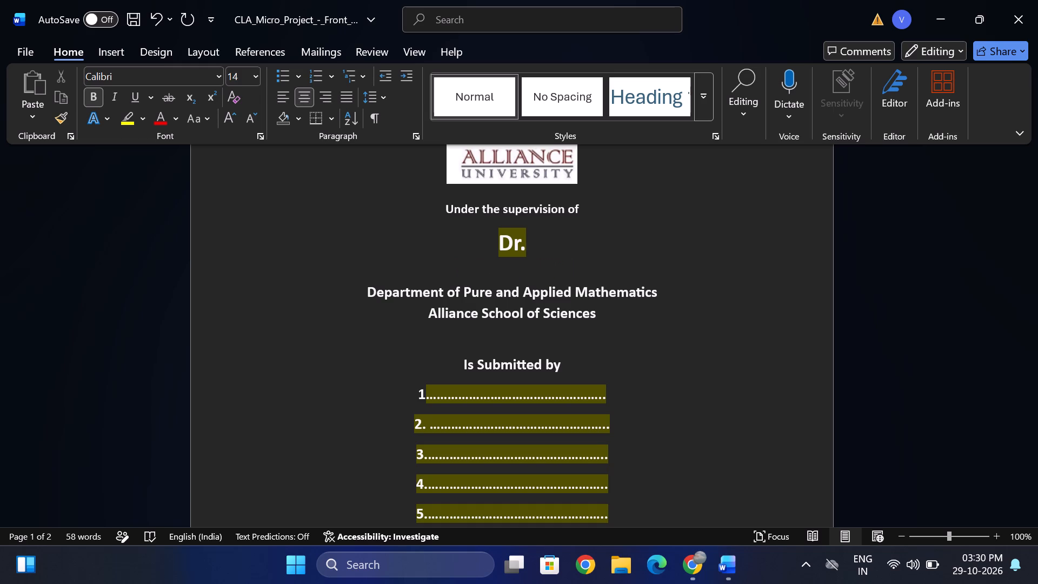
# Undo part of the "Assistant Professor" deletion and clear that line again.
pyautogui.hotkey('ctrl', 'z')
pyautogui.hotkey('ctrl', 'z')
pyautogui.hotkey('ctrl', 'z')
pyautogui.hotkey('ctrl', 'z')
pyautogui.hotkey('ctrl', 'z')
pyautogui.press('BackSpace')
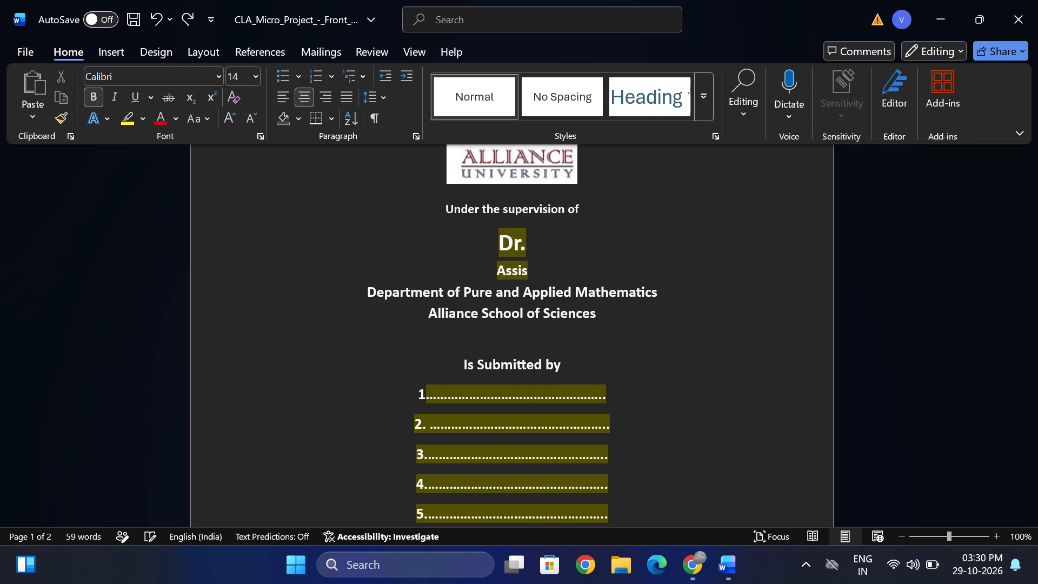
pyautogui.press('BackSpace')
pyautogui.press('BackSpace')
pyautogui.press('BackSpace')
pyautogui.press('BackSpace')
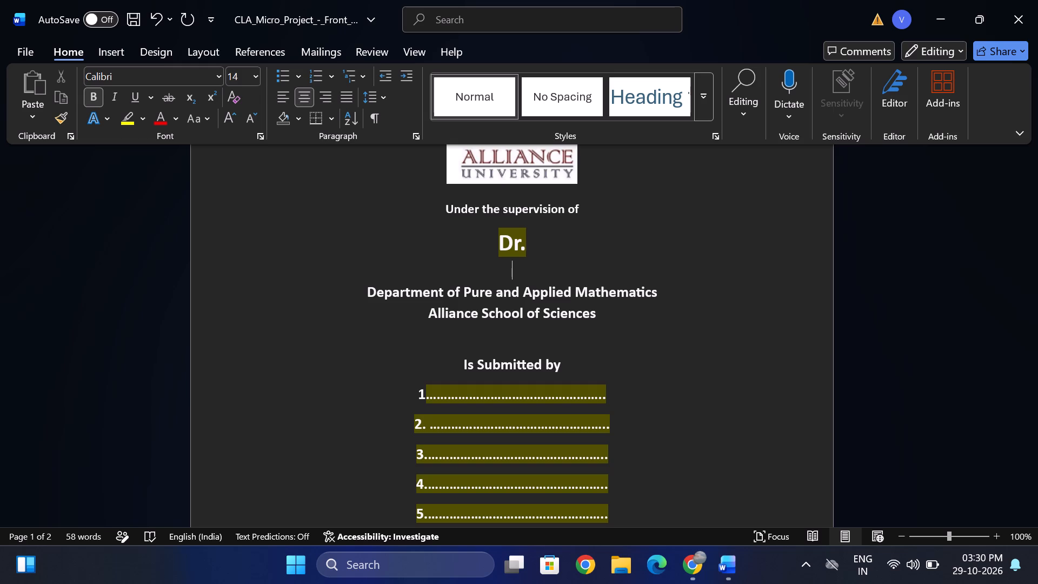
# Enter the supervisor's name in capitals on the empty line between "Dr." and the department name.
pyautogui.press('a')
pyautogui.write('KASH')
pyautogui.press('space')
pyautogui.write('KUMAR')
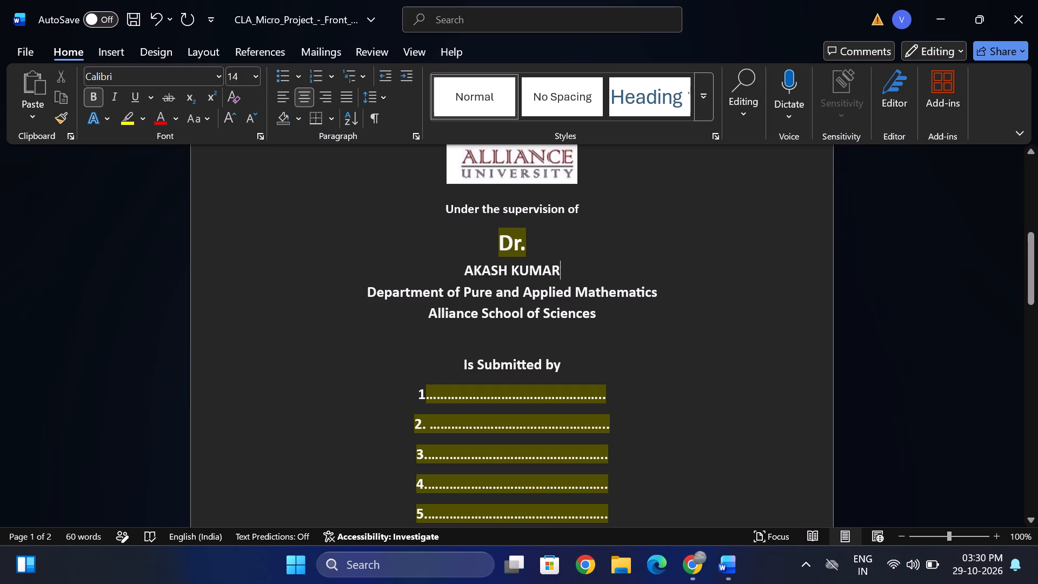
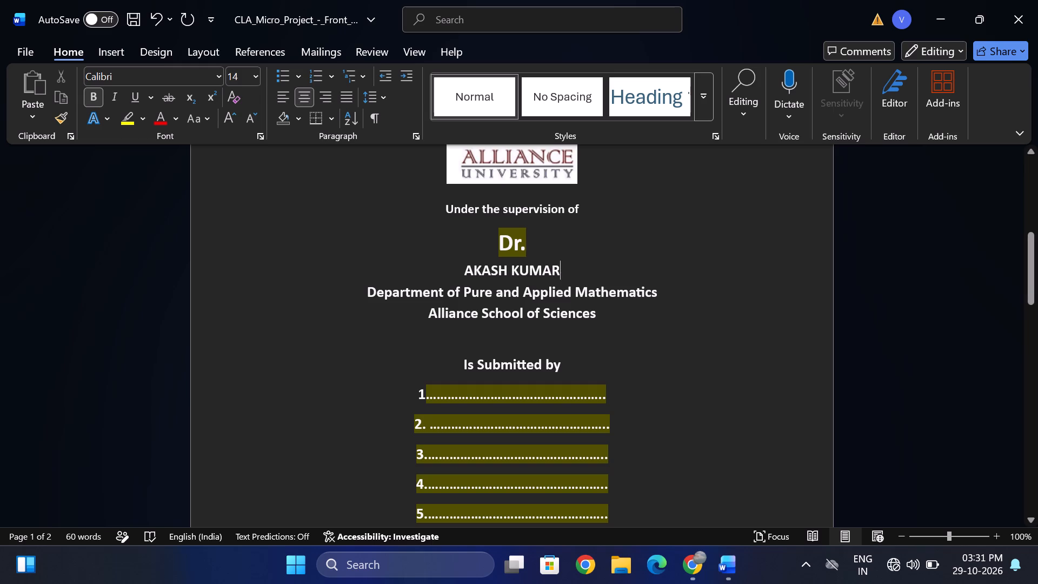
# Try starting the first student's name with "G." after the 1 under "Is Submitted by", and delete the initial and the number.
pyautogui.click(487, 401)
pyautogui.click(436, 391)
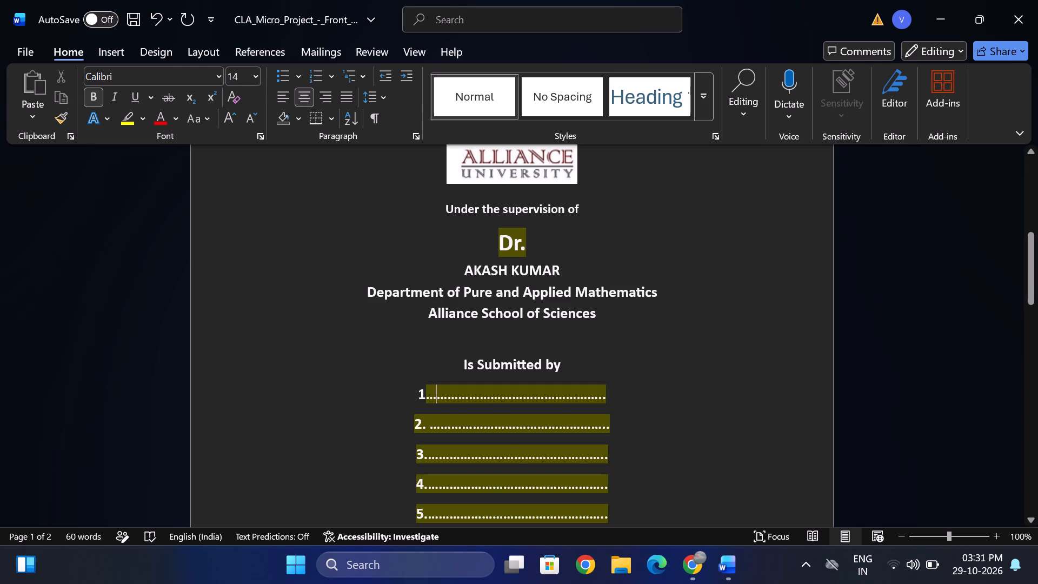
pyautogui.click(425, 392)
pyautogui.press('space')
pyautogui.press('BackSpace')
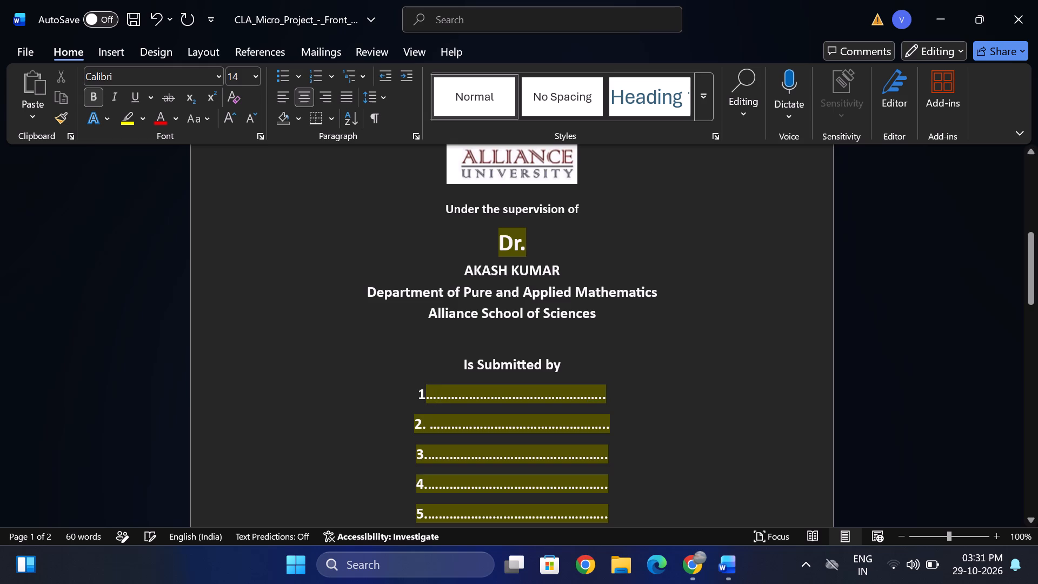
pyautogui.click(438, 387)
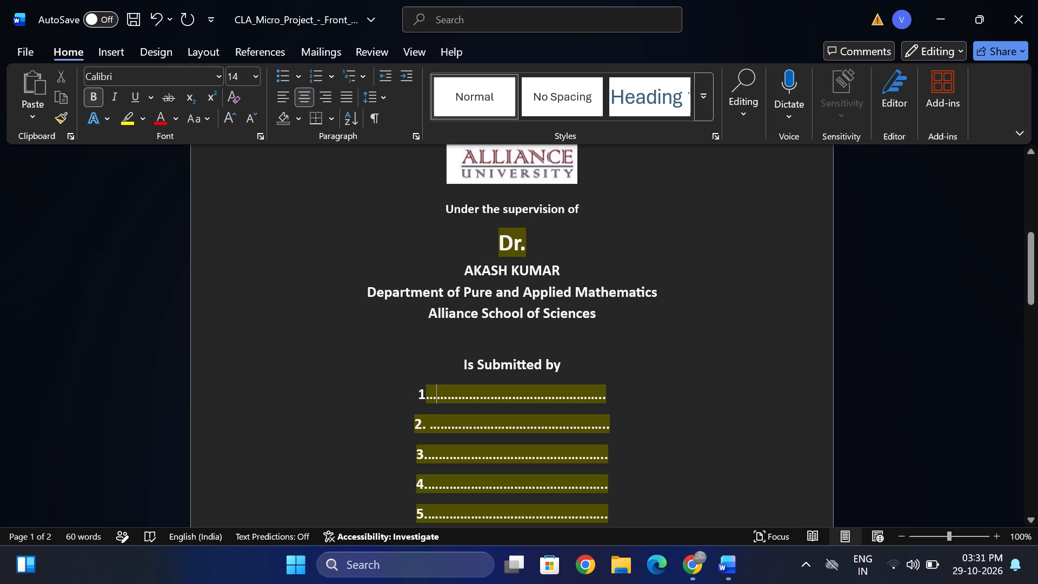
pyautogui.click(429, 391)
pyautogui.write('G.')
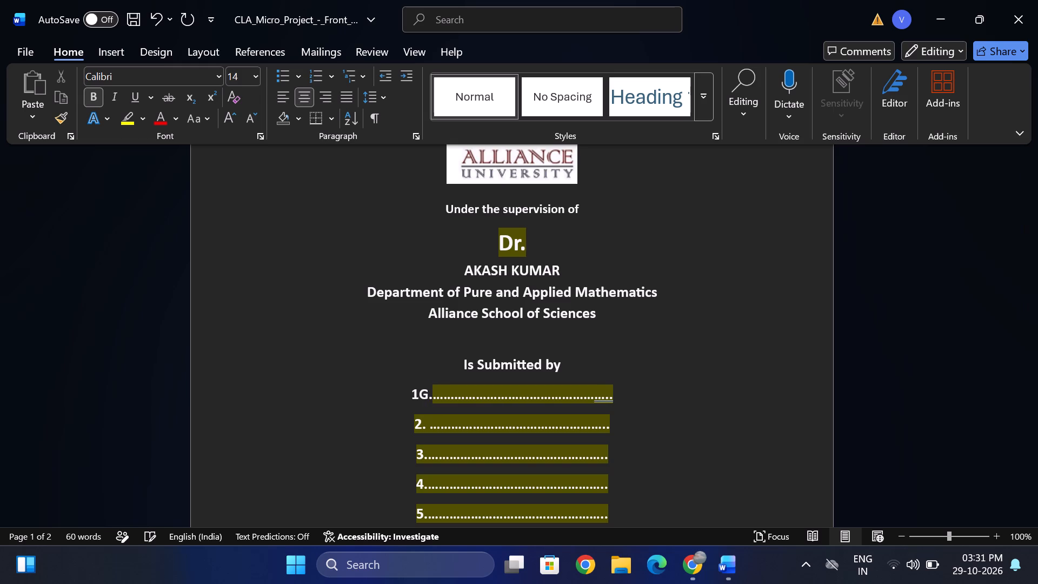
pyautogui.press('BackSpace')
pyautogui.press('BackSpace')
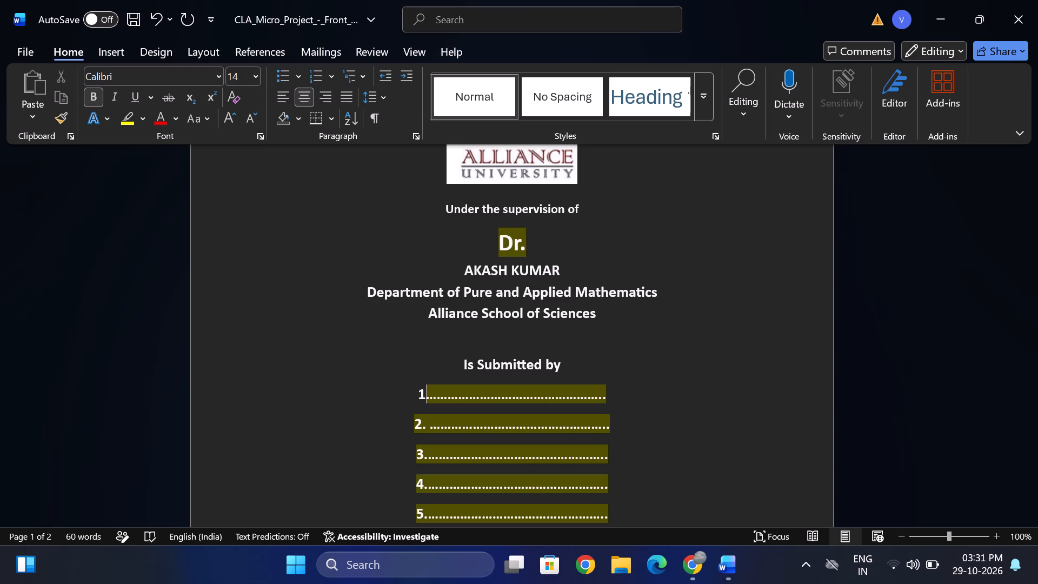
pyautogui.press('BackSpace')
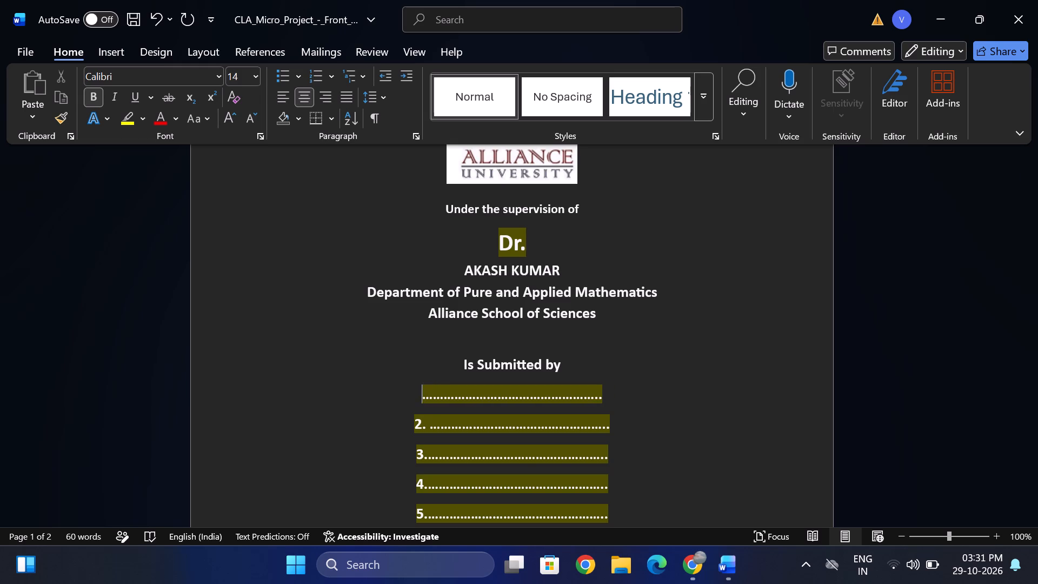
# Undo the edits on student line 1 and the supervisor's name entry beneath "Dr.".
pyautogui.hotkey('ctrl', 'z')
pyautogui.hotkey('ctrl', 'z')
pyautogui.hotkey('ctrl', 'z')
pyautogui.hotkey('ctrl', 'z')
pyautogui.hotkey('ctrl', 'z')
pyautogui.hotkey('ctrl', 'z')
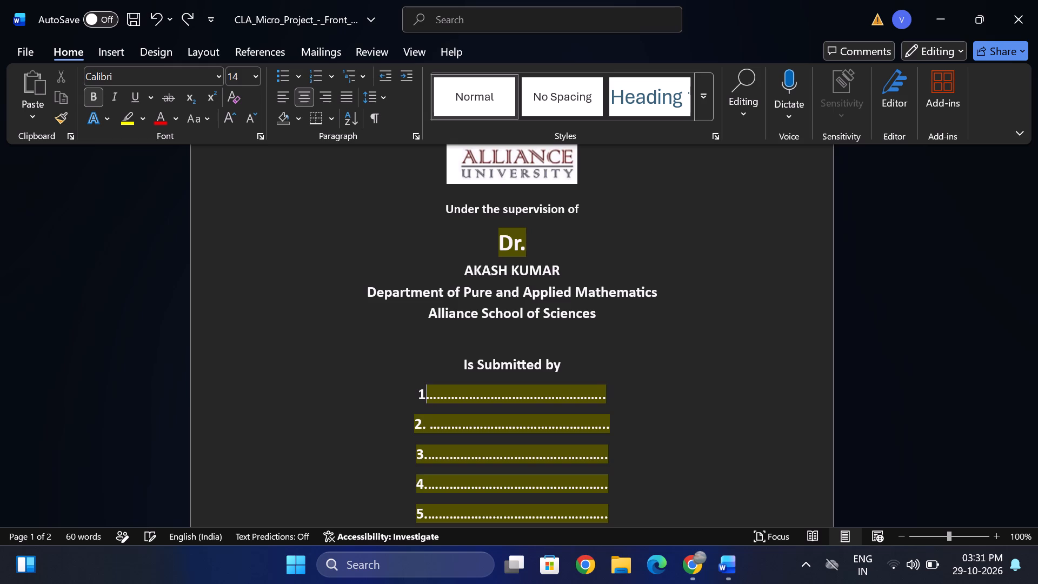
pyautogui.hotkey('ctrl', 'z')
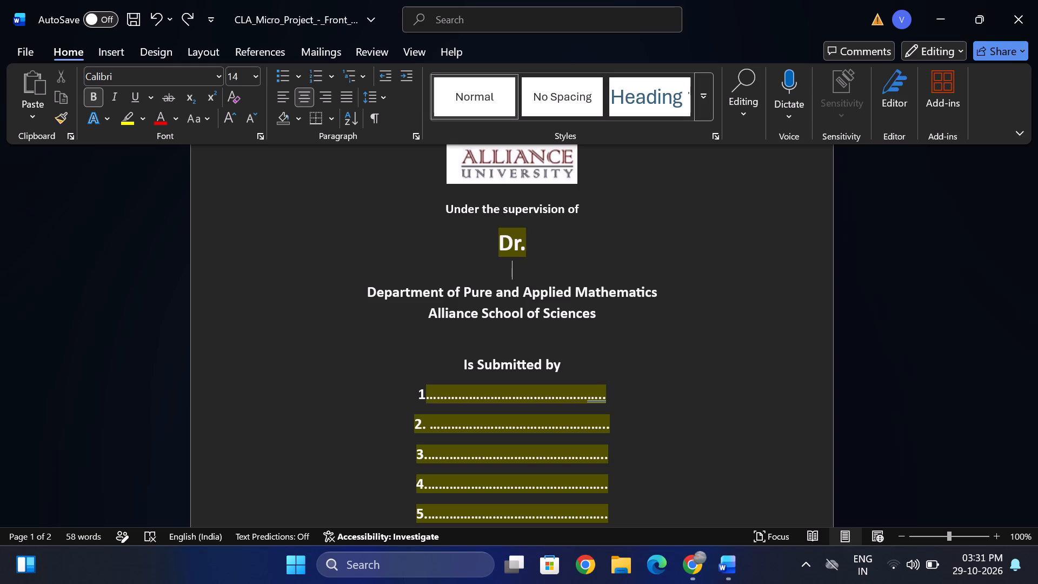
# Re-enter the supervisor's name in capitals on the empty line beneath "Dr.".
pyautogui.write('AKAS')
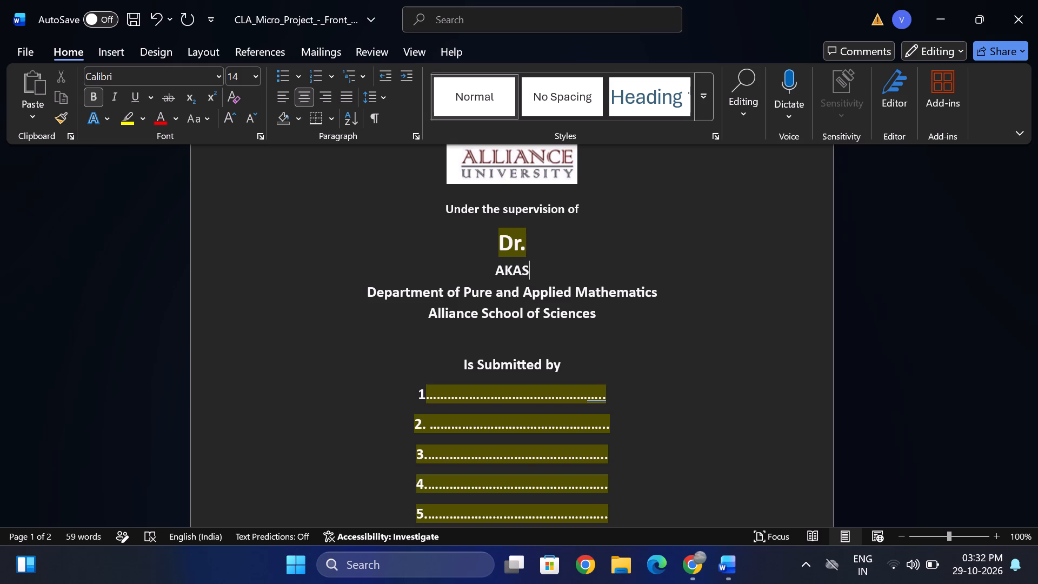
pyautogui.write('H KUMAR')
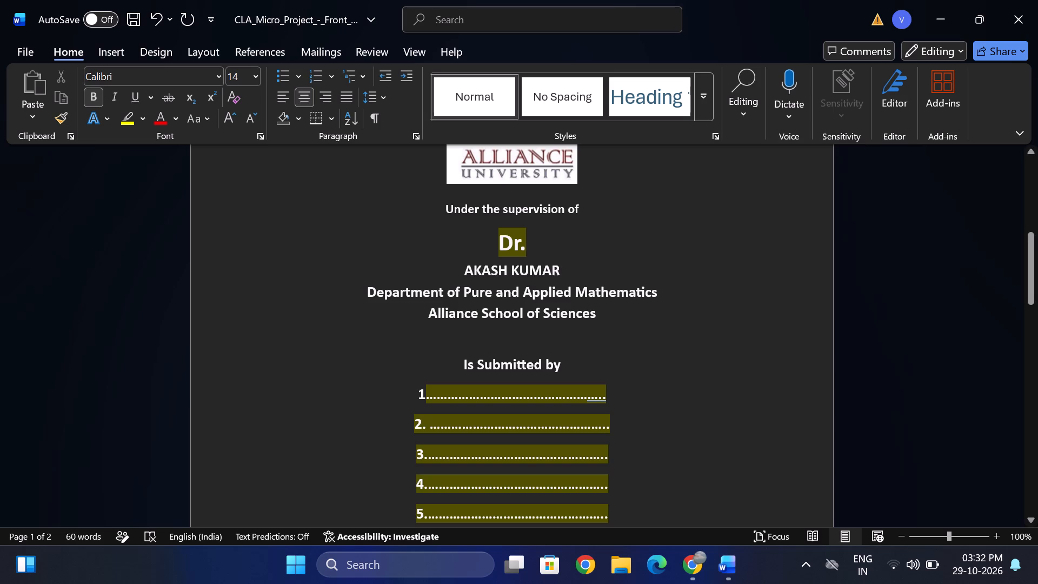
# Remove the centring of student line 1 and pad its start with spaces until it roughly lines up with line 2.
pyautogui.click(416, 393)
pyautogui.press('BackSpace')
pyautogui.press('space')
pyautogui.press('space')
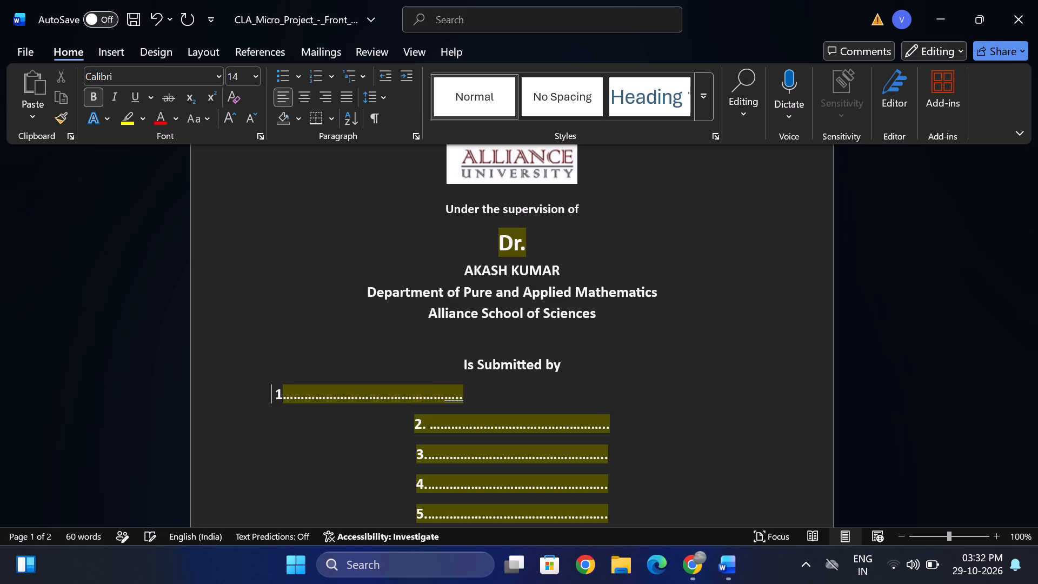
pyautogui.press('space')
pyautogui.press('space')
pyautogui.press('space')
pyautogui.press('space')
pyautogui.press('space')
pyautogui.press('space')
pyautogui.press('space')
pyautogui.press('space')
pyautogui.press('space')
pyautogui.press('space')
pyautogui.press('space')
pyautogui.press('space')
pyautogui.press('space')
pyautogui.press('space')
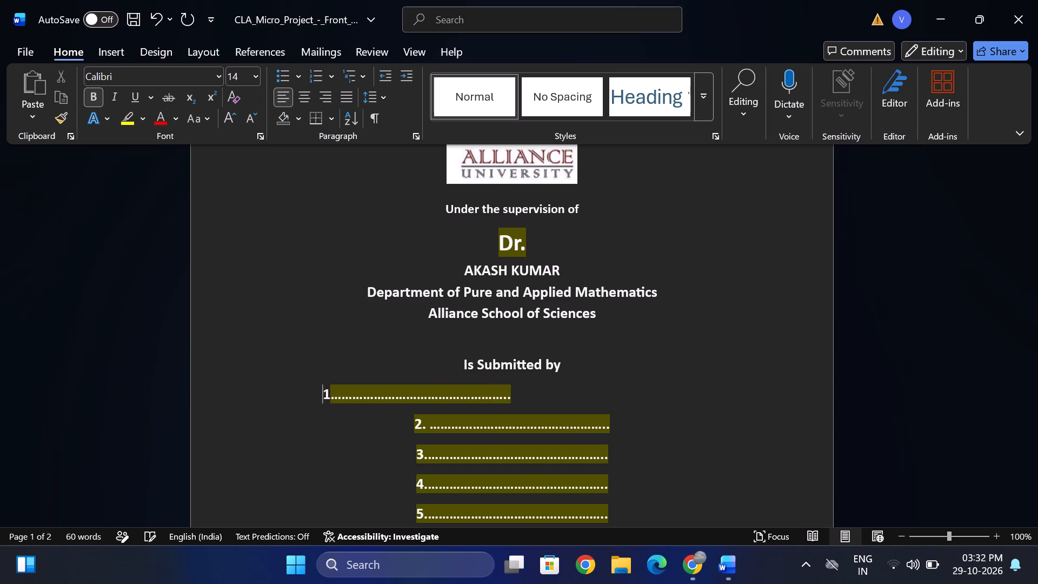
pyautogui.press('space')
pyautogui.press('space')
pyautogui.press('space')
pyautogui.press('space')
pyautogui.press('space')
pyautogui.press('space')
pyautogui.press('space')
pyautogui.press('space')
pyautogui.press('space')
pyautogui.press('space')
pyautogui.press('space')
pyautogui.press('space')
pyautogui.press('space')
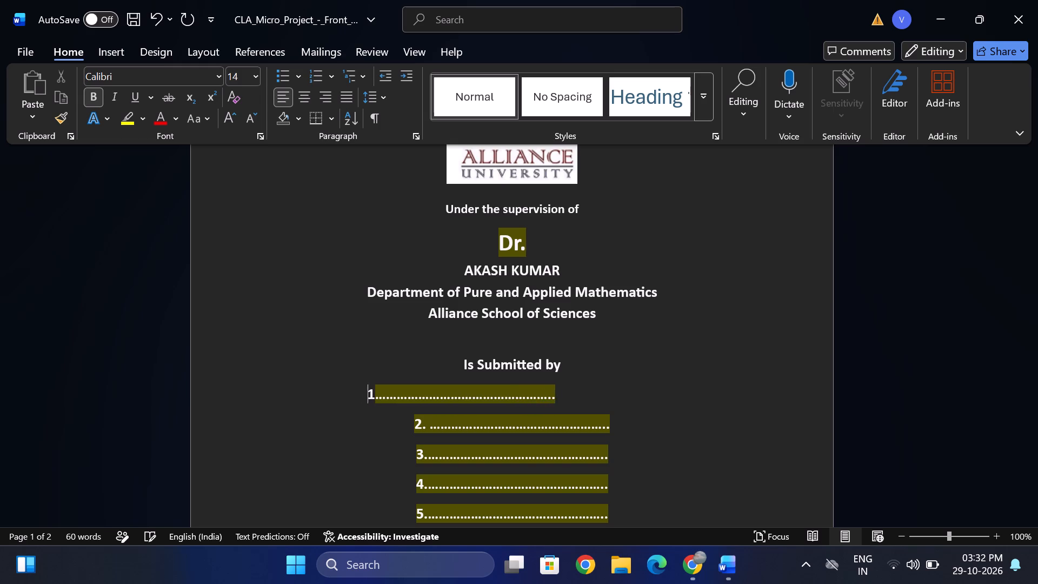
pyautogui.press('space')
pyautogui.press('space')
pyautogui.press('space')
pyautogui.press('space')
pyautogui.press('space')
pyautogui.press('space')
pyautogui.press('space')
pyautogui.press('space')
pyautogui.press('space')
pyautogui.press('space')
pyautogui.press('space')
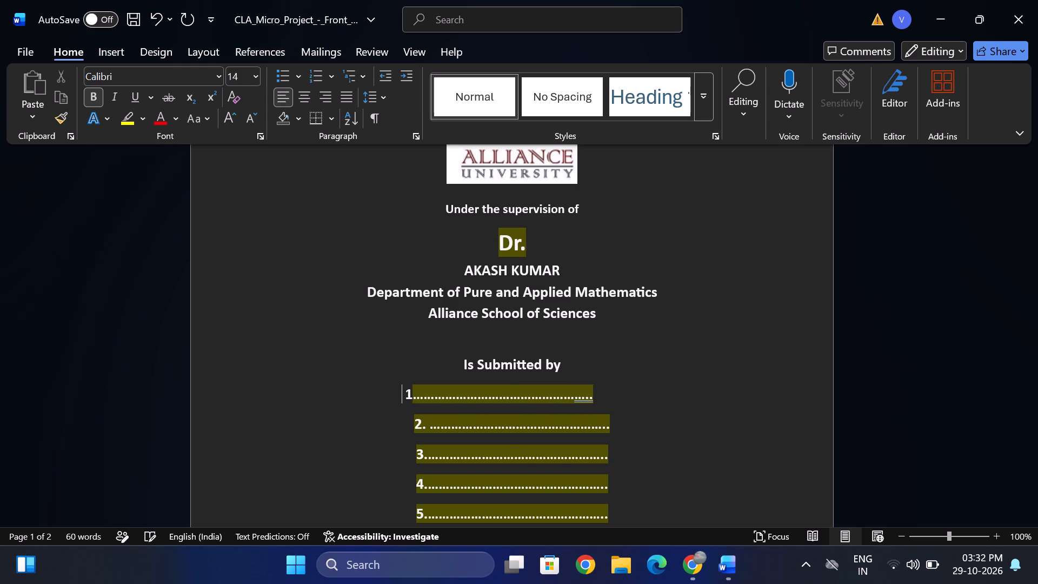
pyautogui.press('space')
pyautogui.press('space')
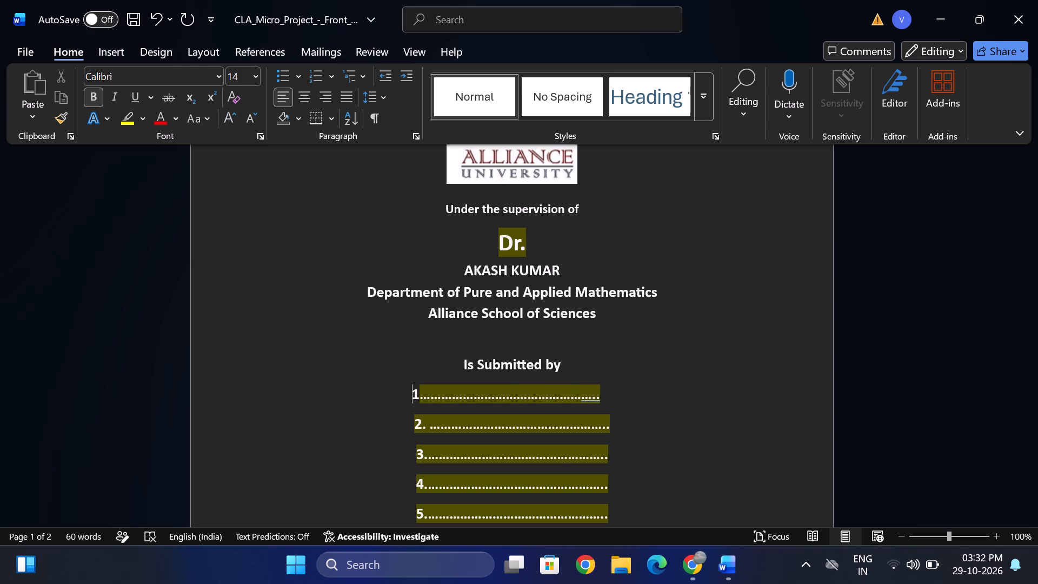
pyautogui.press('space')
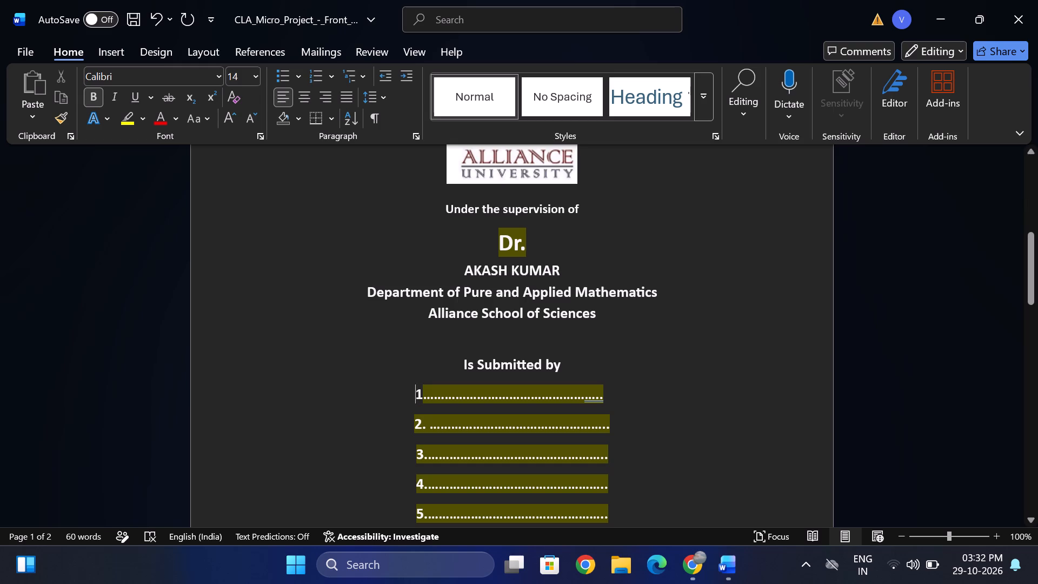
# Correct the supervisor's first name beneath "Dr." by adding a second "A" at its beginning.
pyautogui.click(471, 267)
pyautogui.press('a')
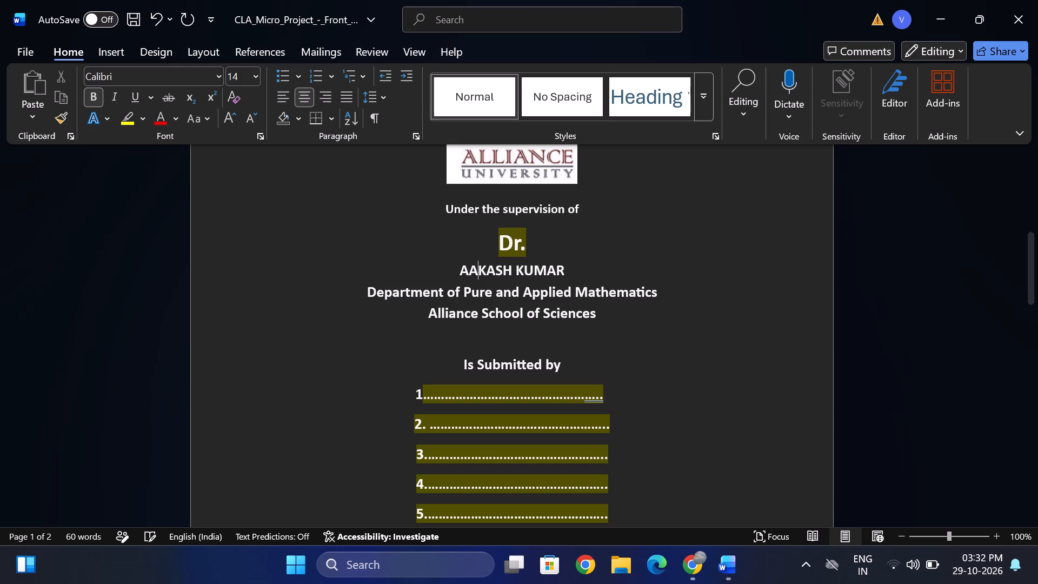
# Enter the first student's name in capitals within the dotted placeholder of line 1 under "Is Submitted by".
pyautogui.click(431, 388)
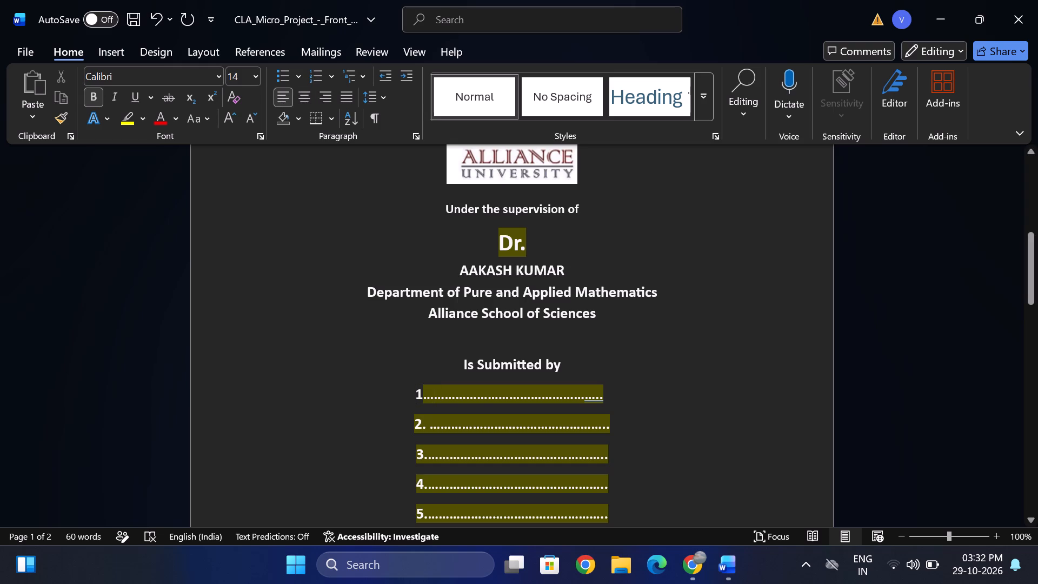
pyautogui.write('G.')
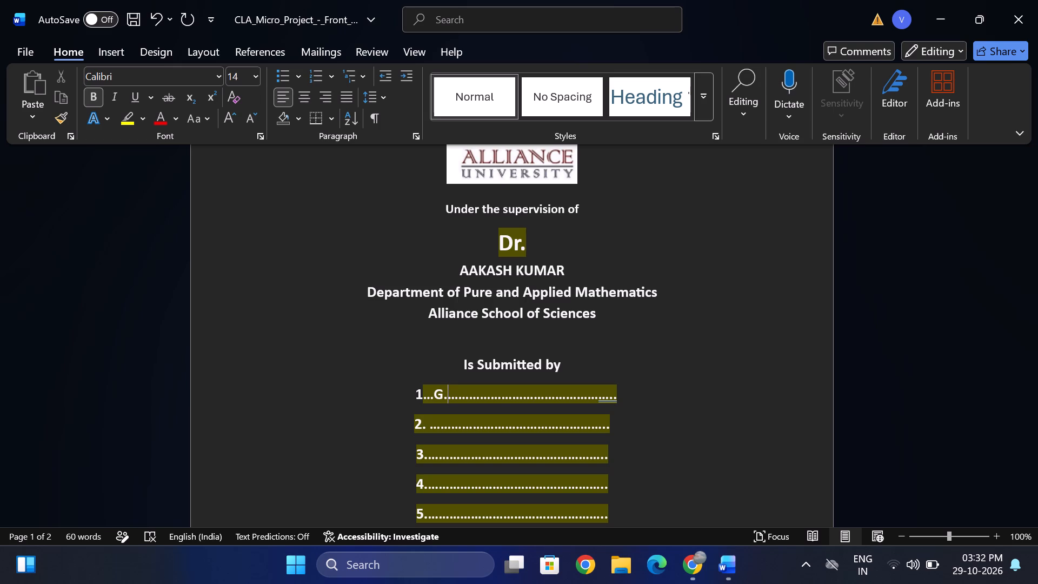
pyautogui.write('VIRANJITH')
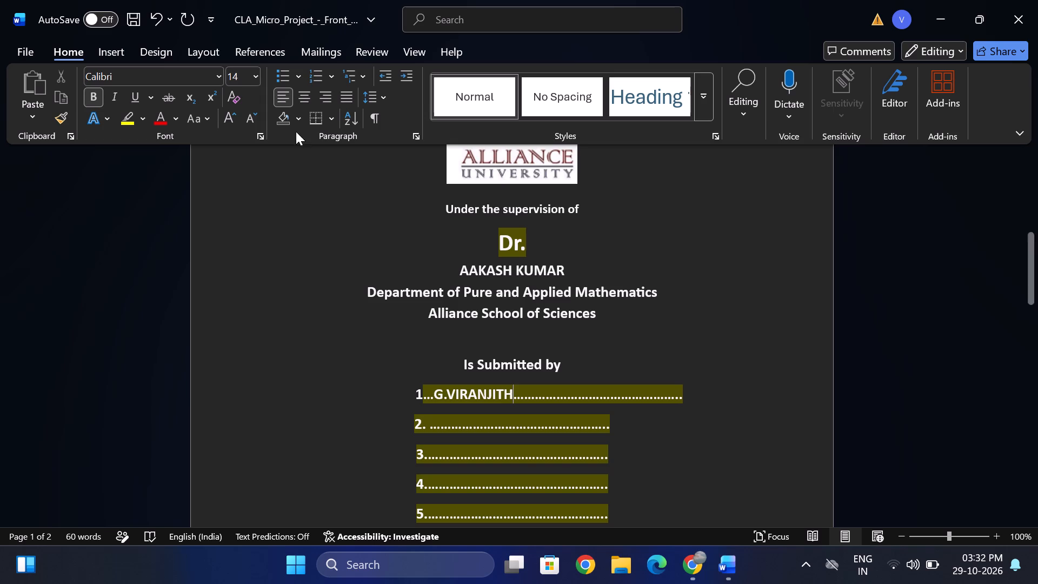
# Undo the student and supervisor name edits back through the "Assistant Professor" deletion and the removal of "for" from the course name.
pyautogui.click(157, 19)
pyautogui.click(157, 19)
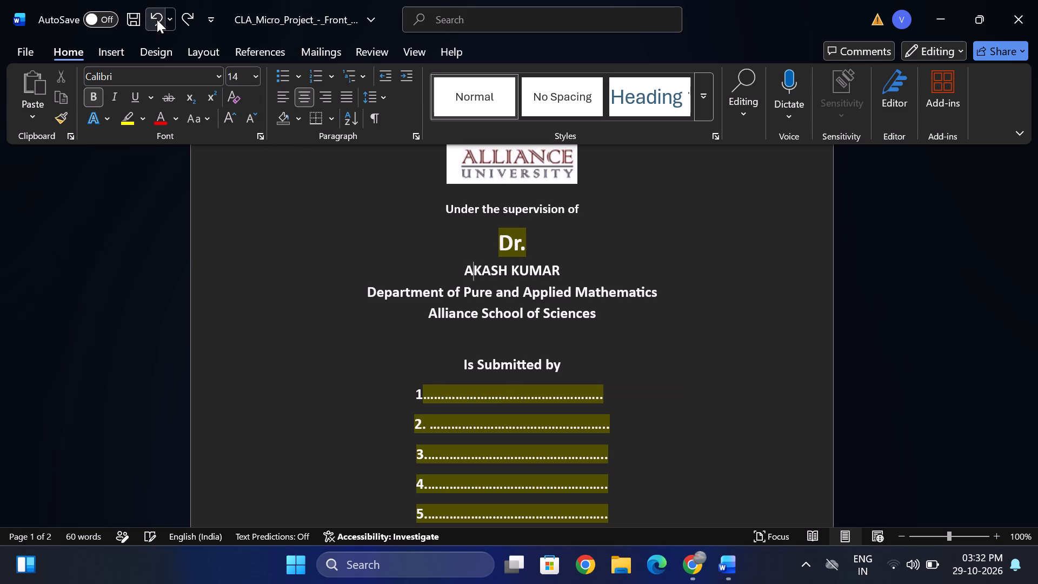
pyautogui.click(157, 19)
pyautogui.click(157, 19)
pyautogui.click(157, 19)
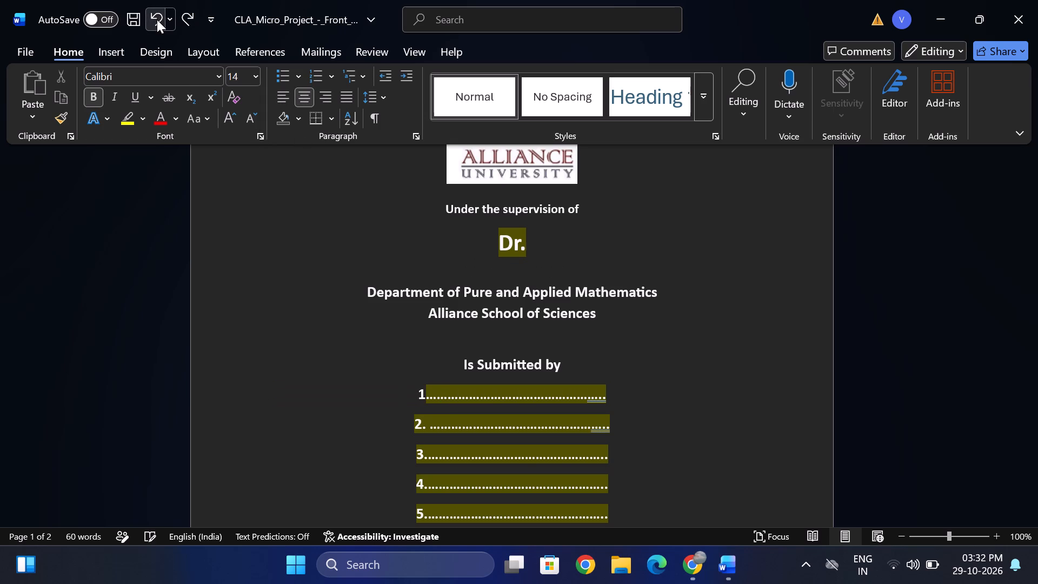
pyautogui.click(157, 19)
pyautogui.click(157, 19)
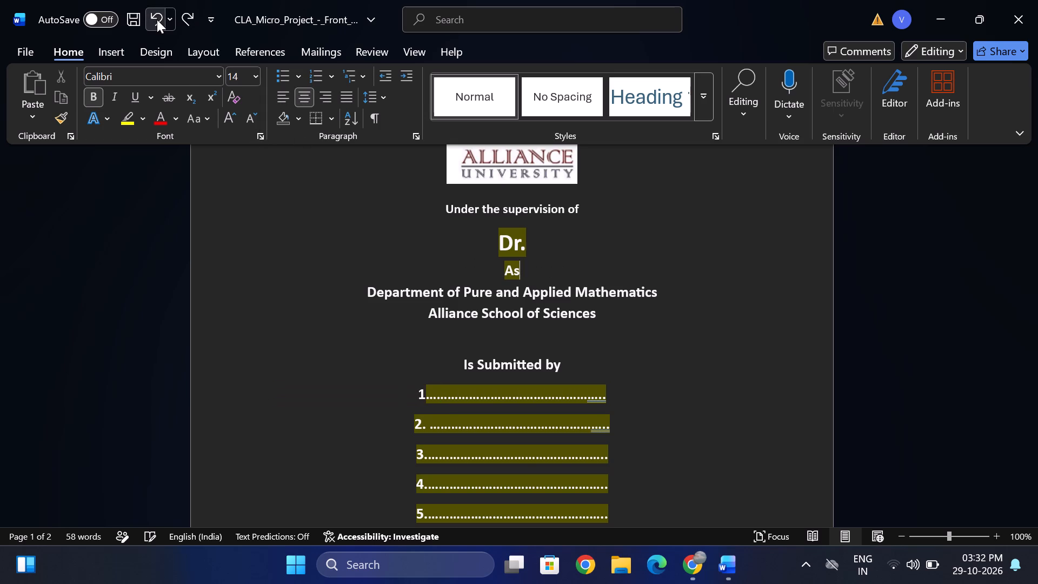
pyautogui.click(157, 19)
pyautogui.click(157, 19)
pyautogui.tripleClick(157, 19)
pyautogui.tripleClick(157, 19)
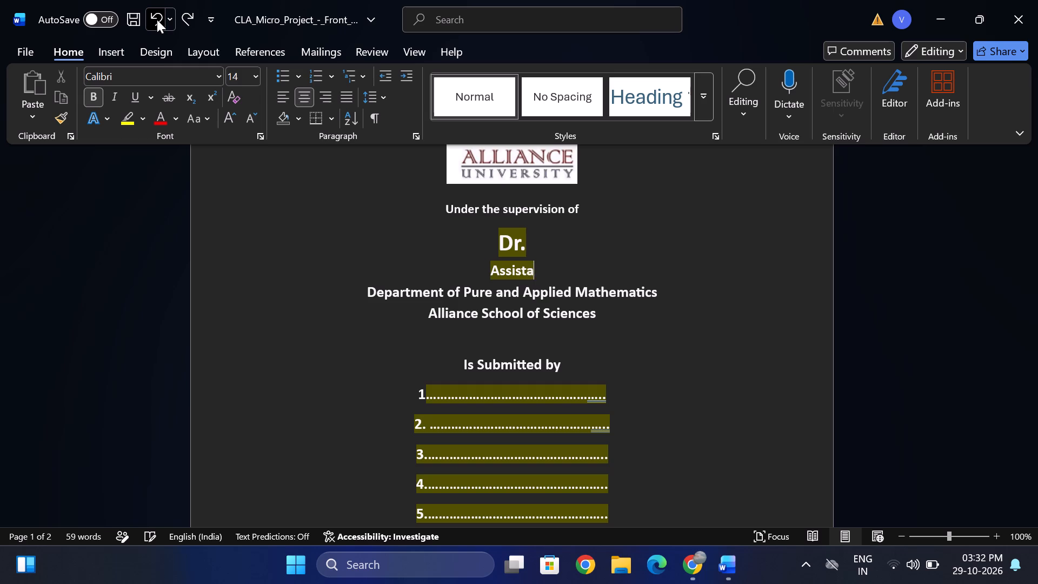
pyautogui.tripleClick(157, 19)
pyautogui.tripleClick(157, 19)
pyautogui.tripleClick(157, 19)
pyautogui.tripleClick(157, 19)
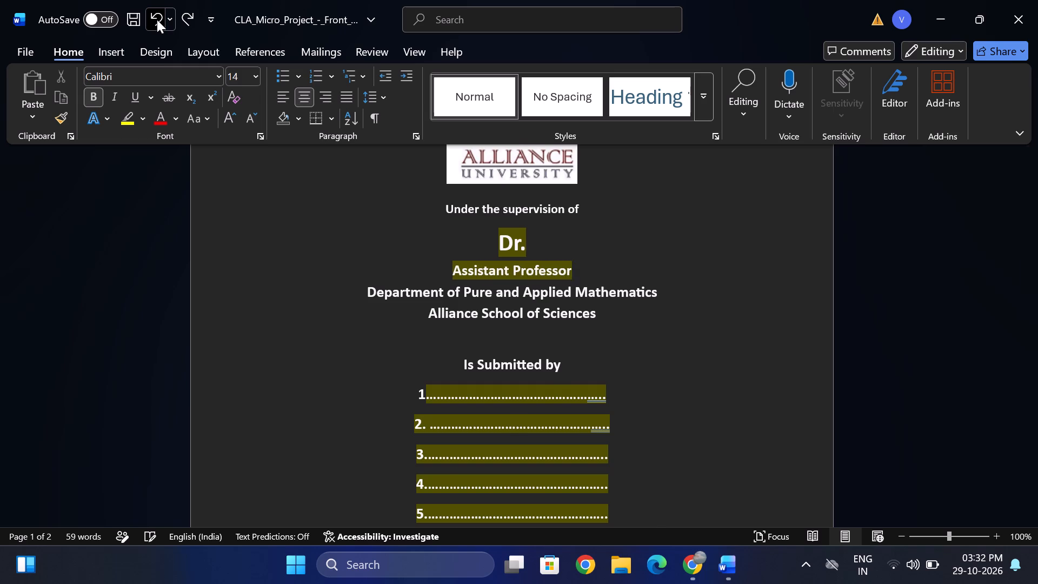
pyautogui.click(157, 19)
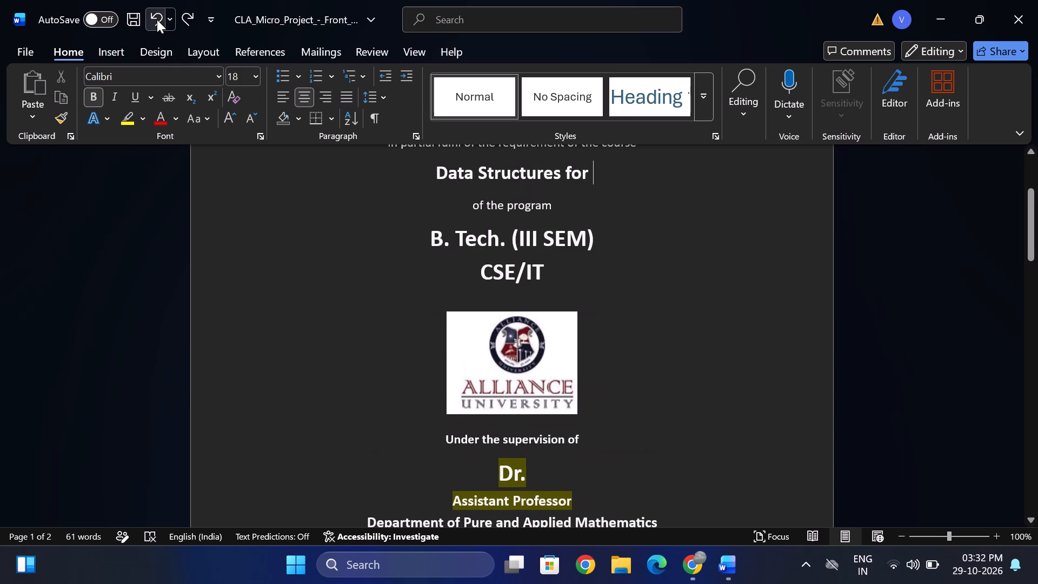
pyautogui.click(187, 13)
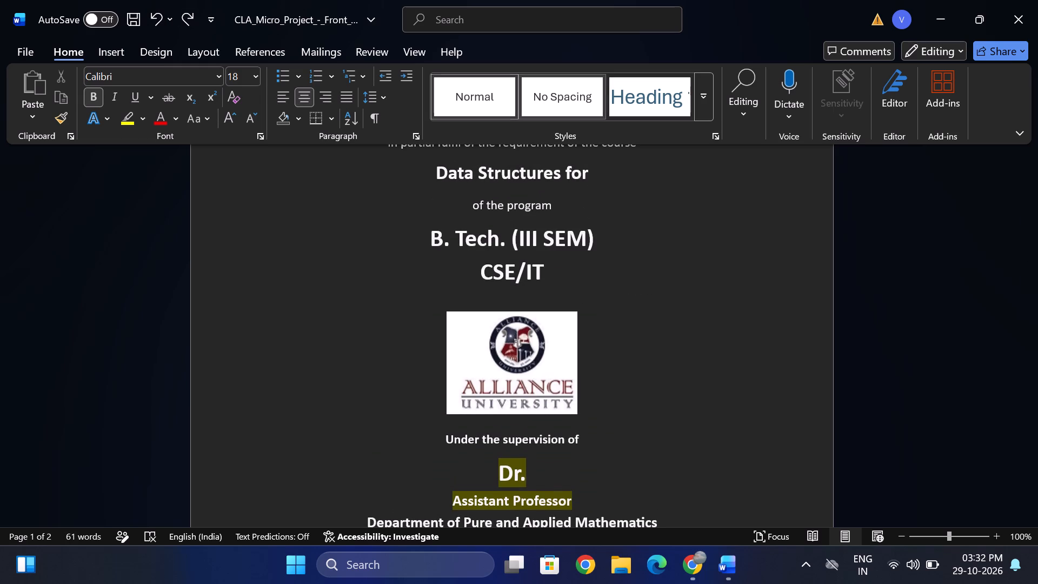
# Delete "for" from the end of the course name line, leaving only "Data Structures".
pyautogui.press('BackSpace')
pyautogui.press('BackSpace')
pyautogui.press('BackSpace')
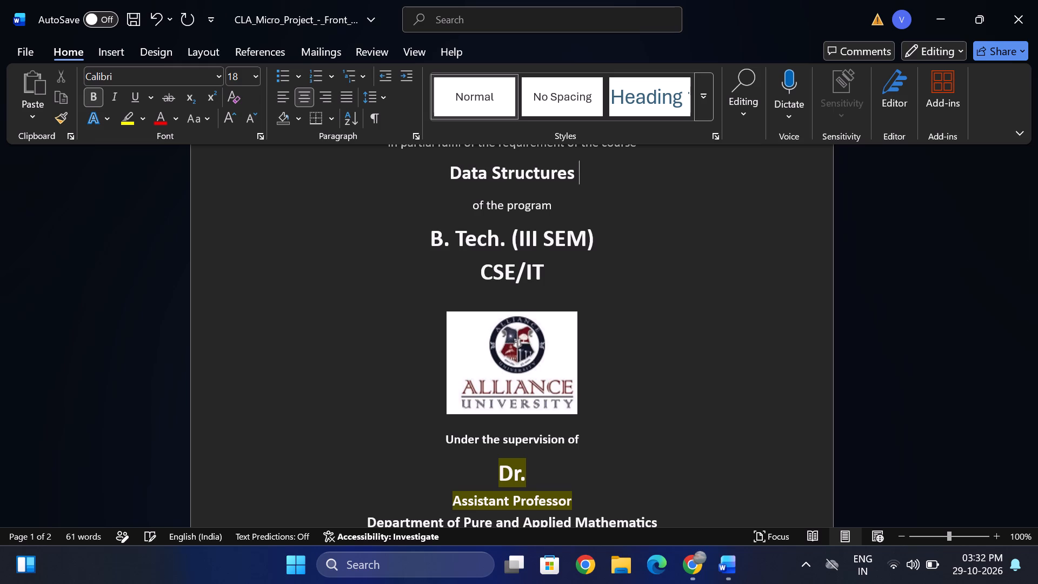
# Replace "Assistant" in the line beneath "Dr." with the supervisor's full name in capitals.
pyautogui.scroll(-2, 392, 256)
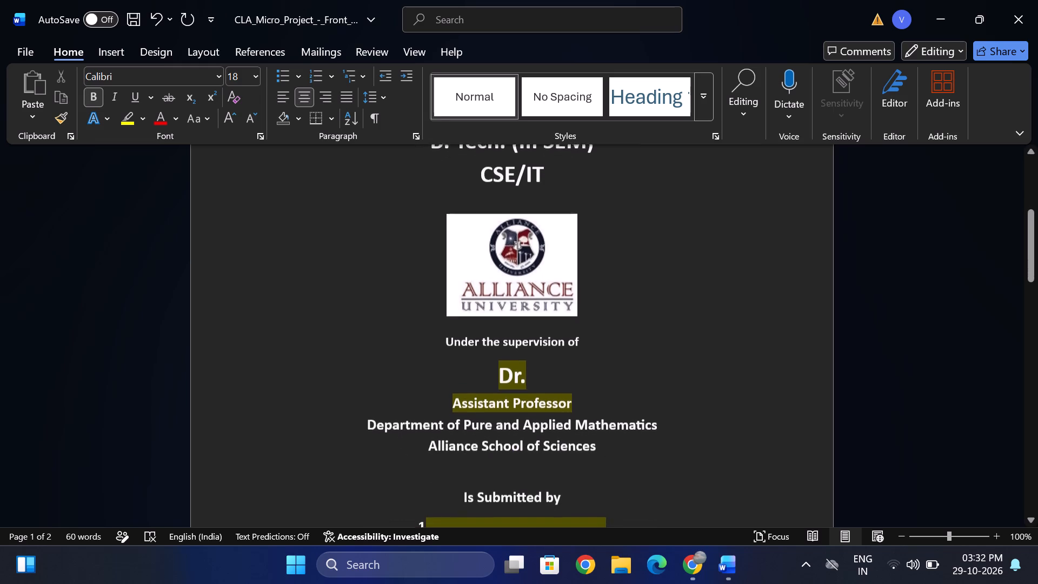
pyautogui.scroll(-1, 392, 256)
pyautogui.click(518, 384)
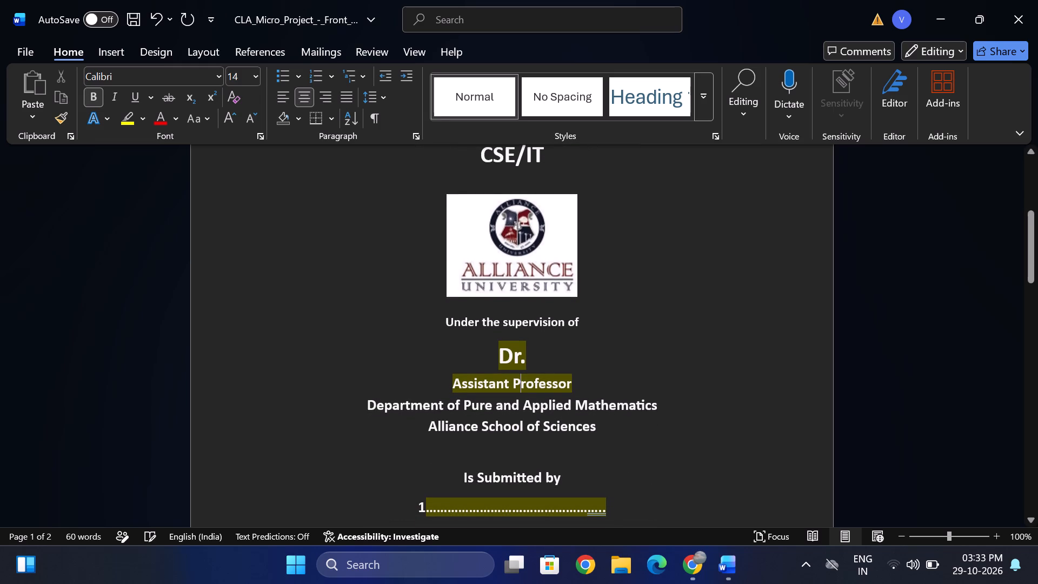
pyautogui.click(510, 384)
pyautogui.press('BackSpace')
pyautogui.press('BackSpace')
pyautogui.press('BackSpace')
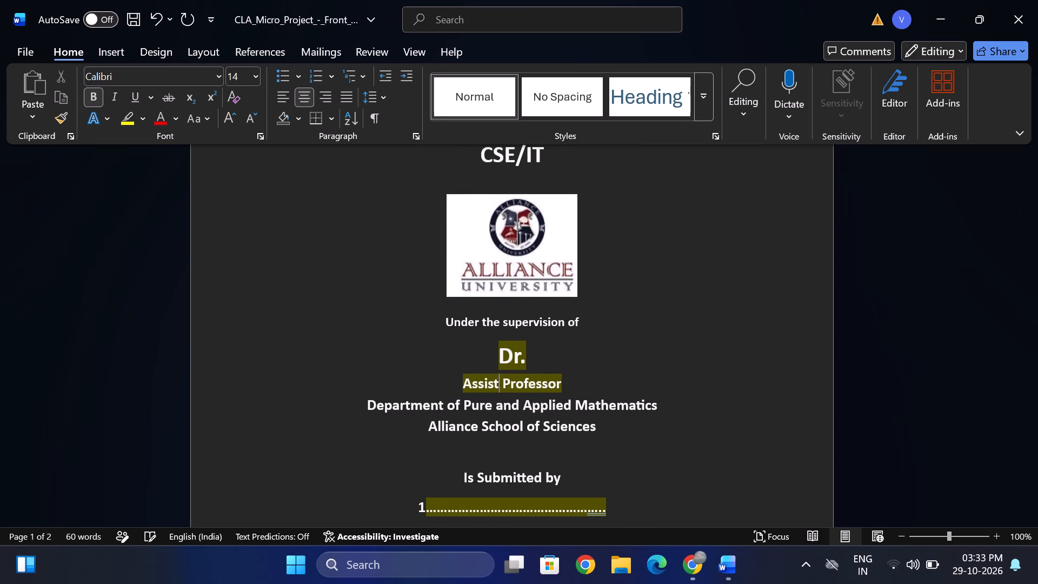
pyautogui.press('BackSpace')
pyautogui.press('BackSpace')
pyautogui.press('BackSpace')
pyautogui.press('BackSpace')
pyautogui.press('BackSpace')
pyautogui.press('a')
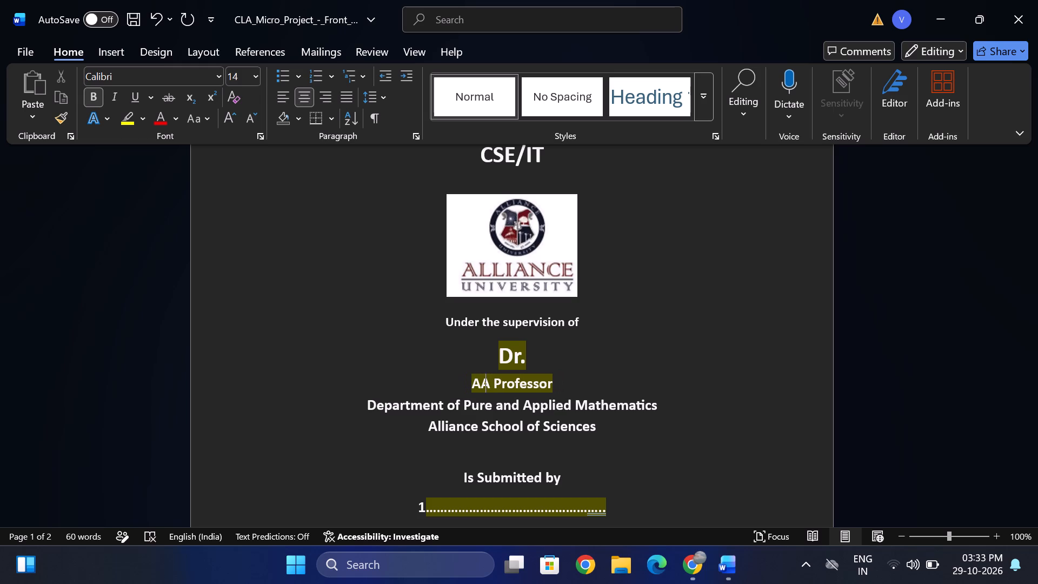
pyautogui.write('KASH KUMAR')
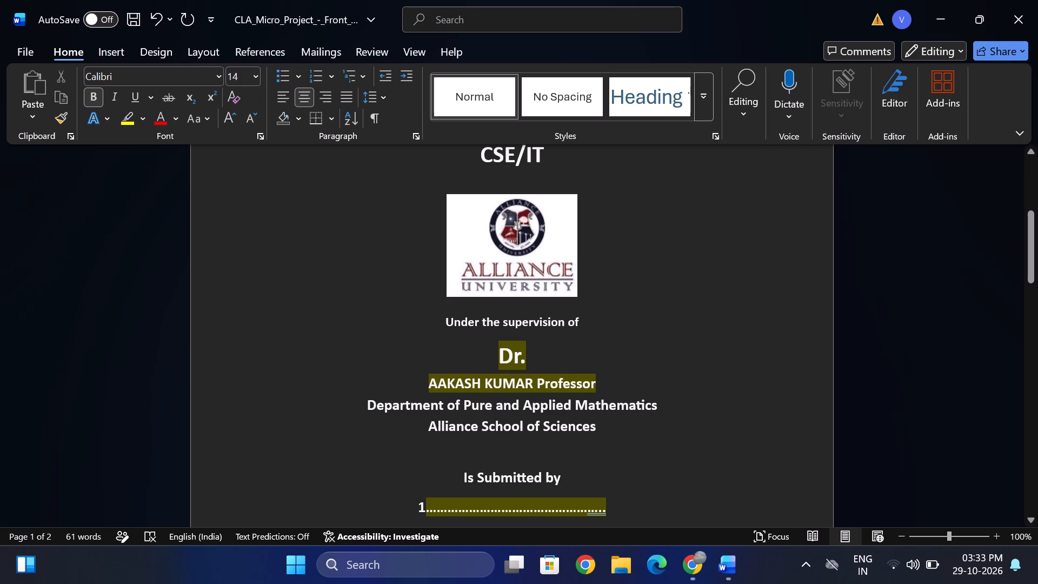
# Delete "Professor" from the line beneath "Dr.", leaving only the supervisor's name.
pyautogui.click(595, 381)
pyautogui.press('BackSpace')
pyautogui.press('BackSpace')
pyautogui.press('BackSpace')
pyautogui.press('BackSpace')
pyautogui.press('BackSpace')
pyautogui.press('BackSpace')
pyautogui.press('BackSpace')
pyautogui.press('BackSpace')
pyautogui.press('BackSpace')
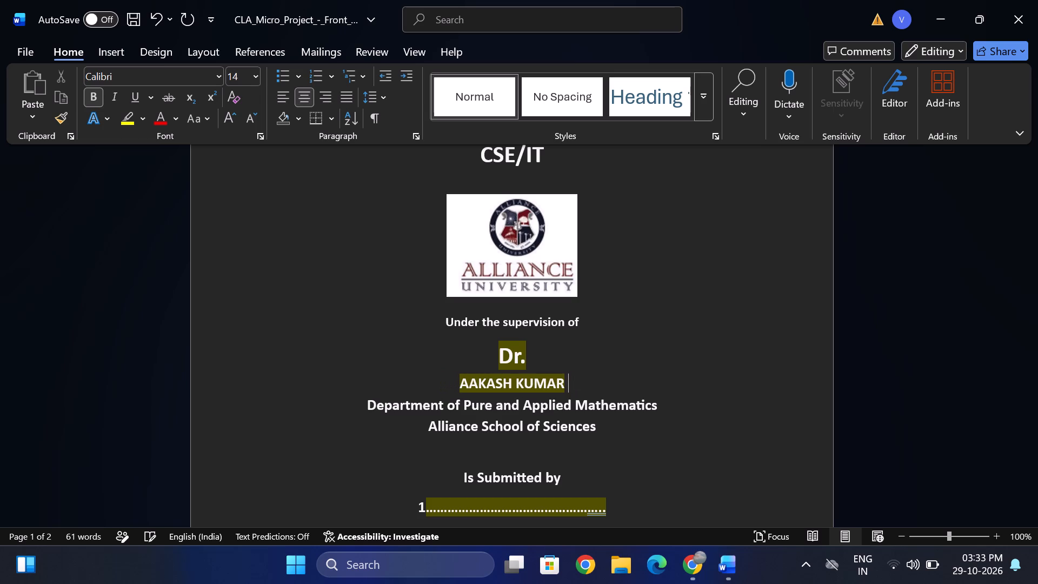
# Enter the first student's initial and name in mixed case after the leading dots of line 1 under "Is Submitted by".
pyautogui.scroll(-2, 595, 381)
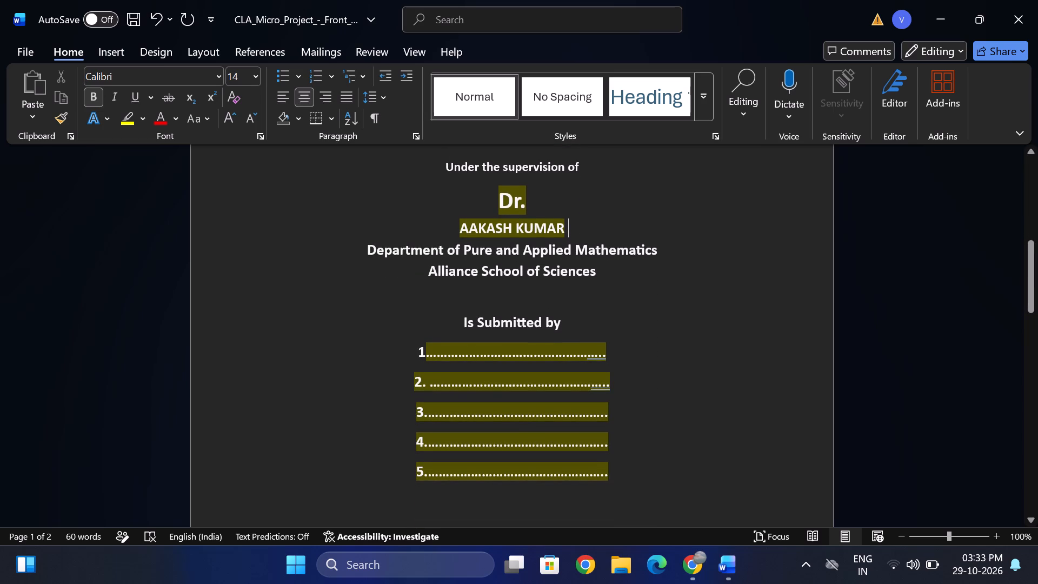
pyautogui.click(429, 348)
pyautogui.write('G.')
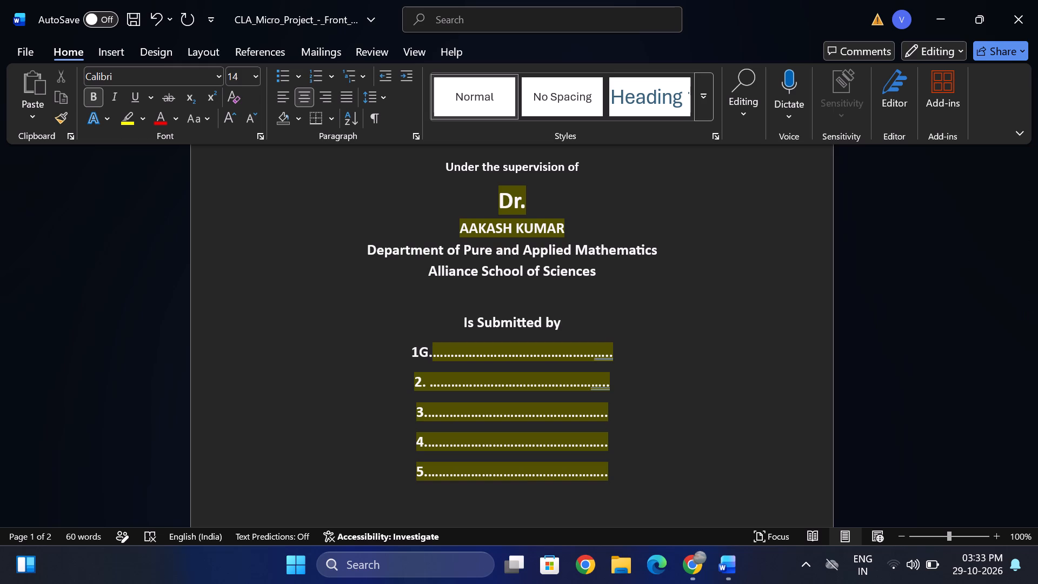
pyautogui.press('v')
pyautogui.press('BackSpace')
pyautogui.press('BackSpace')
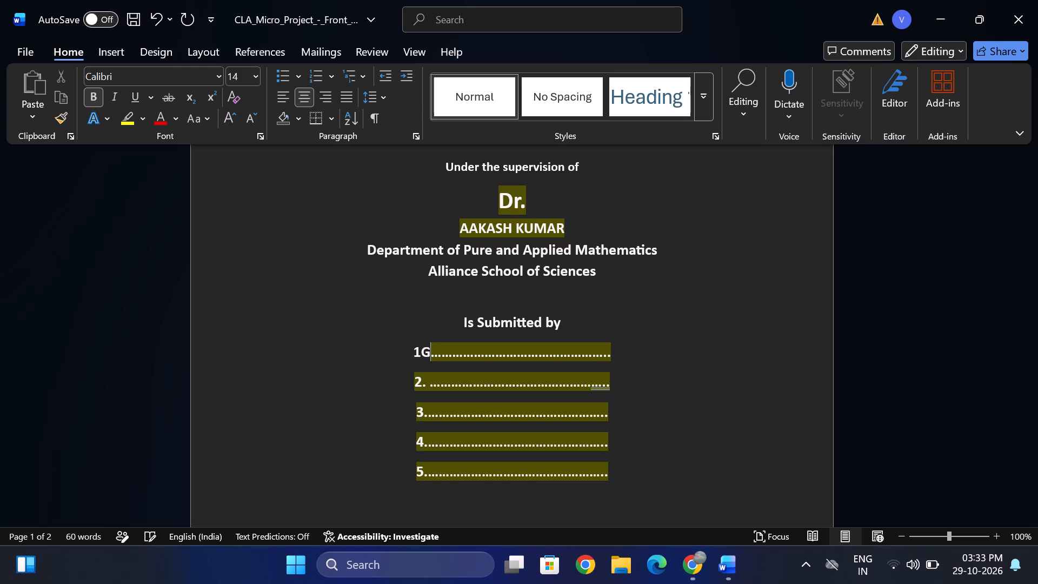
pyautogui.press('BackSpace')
pyautogui.click(439, 344)
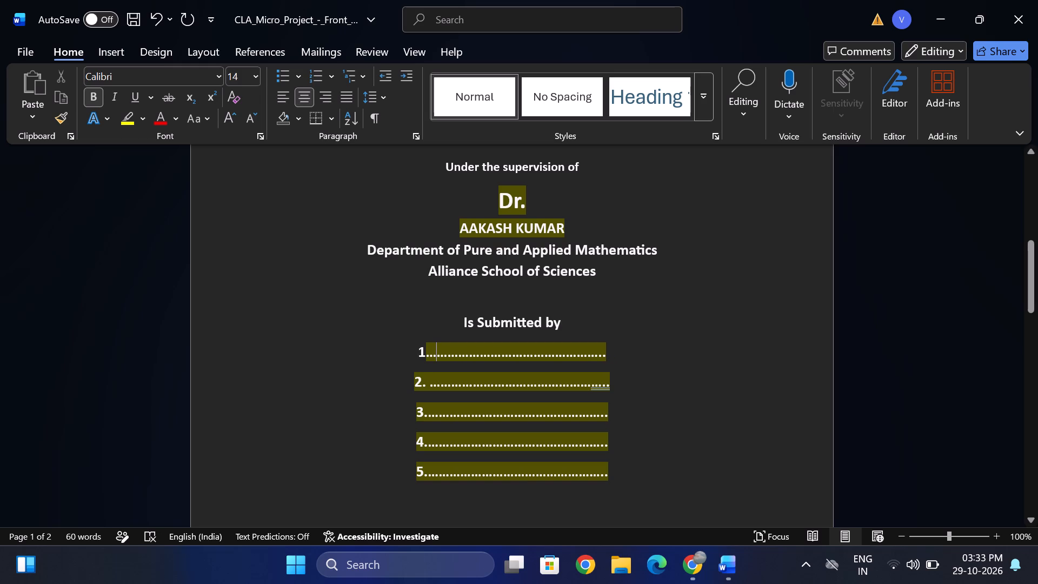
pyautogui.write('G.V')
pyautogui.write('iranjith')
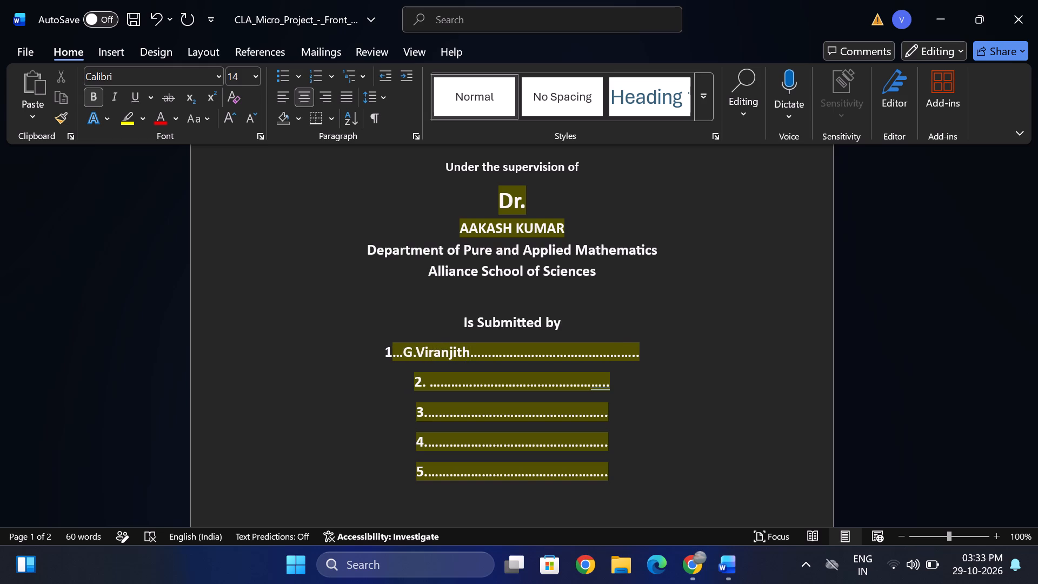
# Enter the second student's initial and name directly after "2." in the submitted-by list.
pyautogui.click(425, 376)
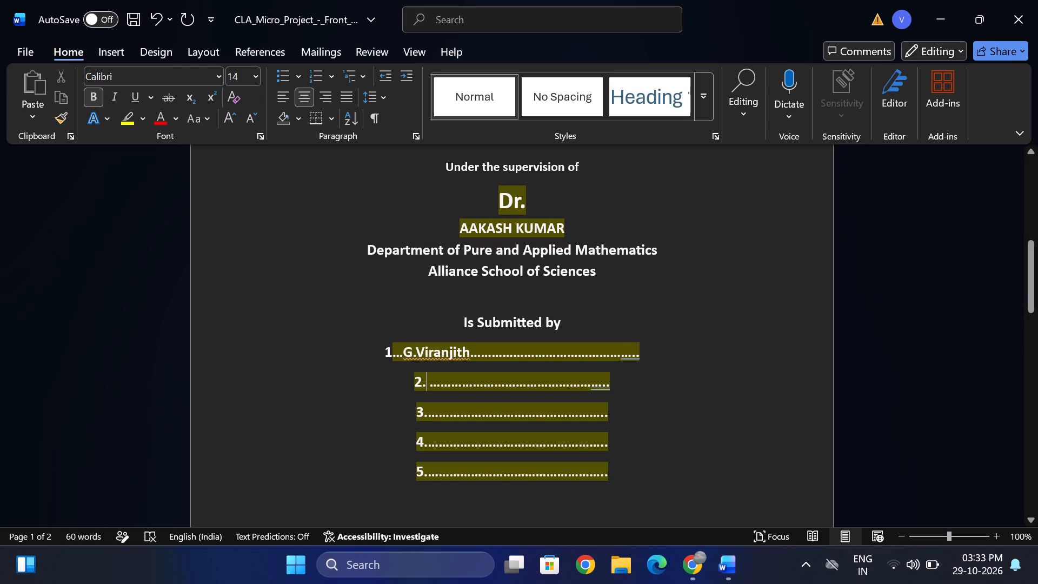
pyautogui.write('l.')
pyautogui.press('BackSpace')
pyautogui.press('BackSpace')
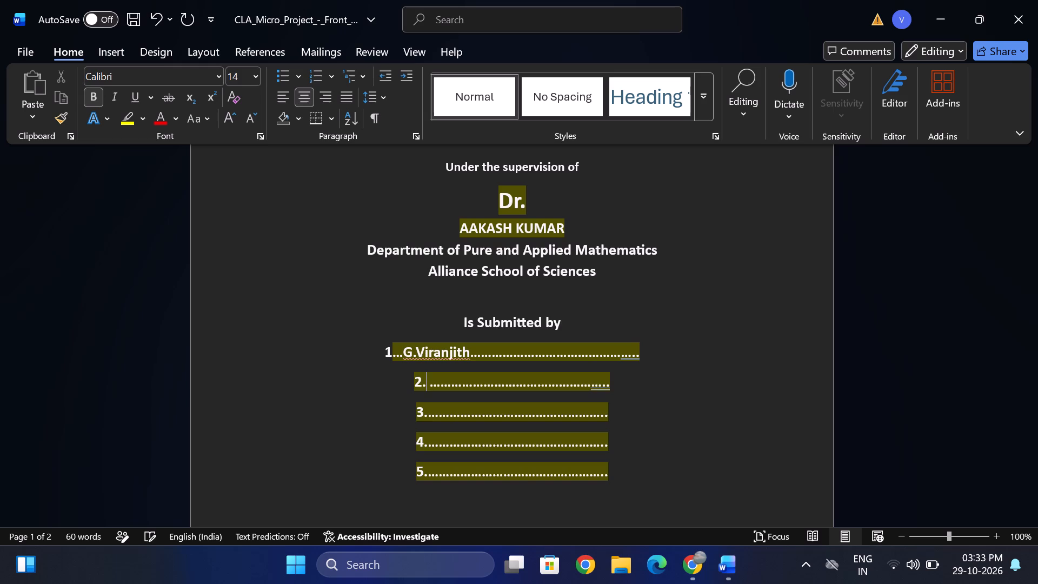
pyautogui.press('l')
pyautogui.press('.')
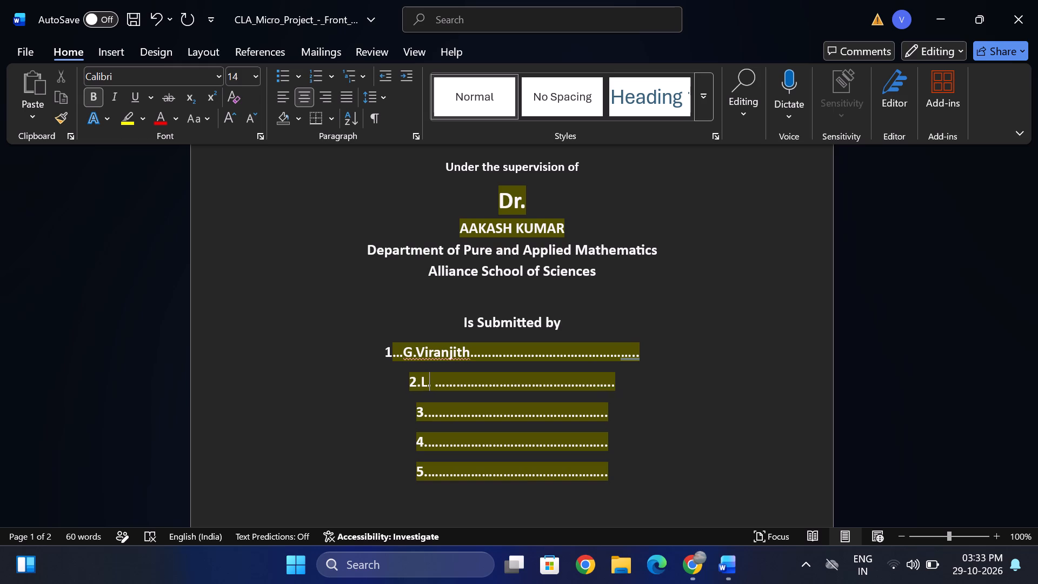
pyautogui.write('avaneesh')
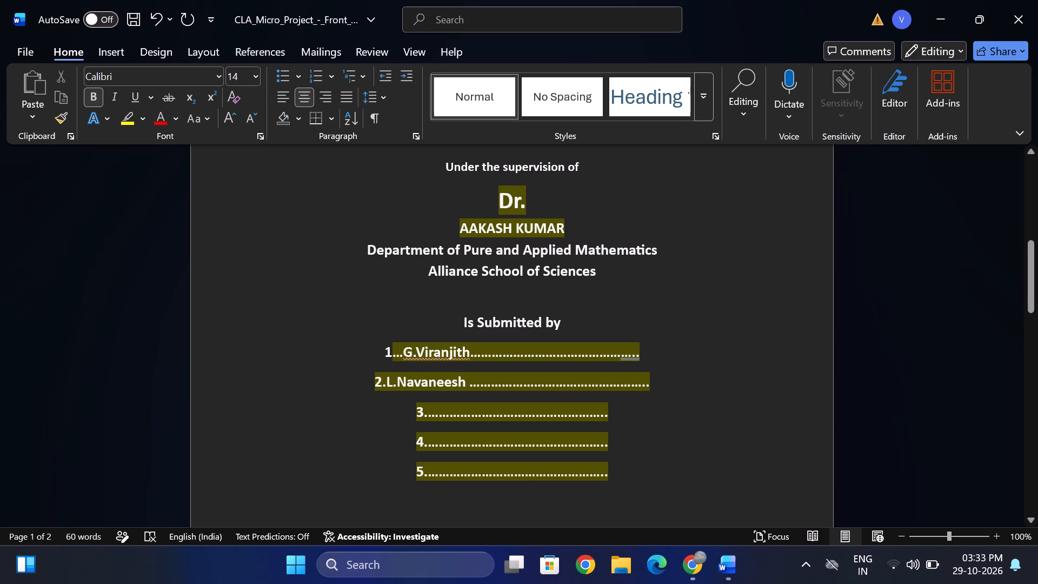
# Enter the third student's name directly after "3." in the submitted-by list.
pyautogui.click(434, 412)
pyautogui.click(425, 411)
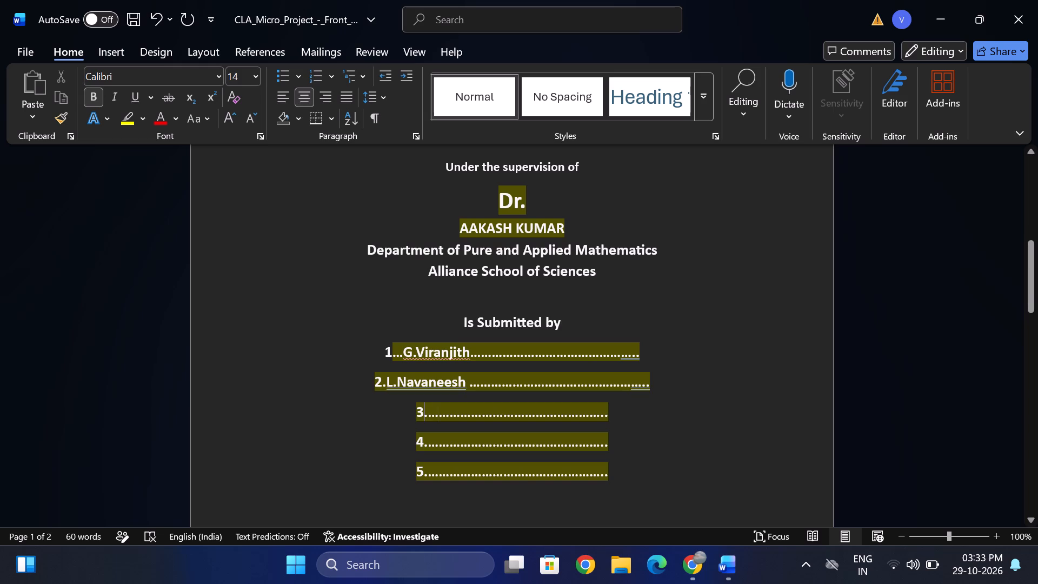
pyautogui.click(432, 412)
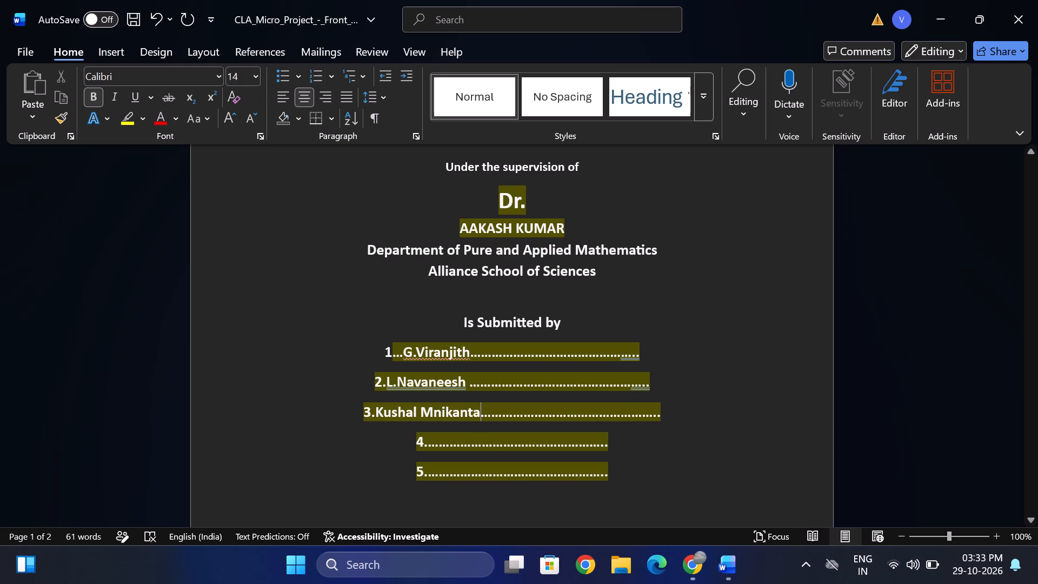
# Enter the fourth student's first name and surname in mixed case directly after "4." in the submitted-by list.
pyautogui.click(427, 433)
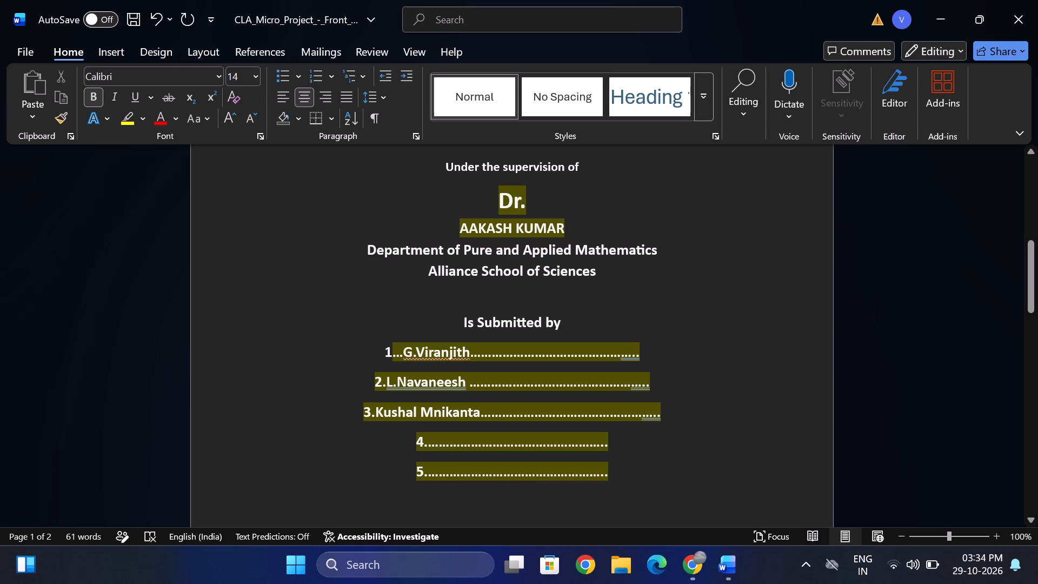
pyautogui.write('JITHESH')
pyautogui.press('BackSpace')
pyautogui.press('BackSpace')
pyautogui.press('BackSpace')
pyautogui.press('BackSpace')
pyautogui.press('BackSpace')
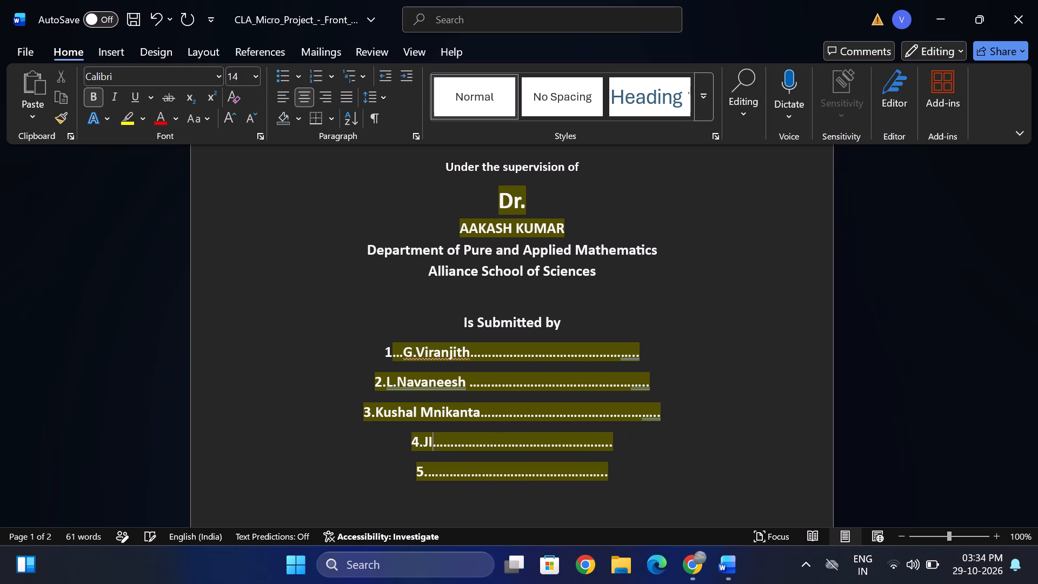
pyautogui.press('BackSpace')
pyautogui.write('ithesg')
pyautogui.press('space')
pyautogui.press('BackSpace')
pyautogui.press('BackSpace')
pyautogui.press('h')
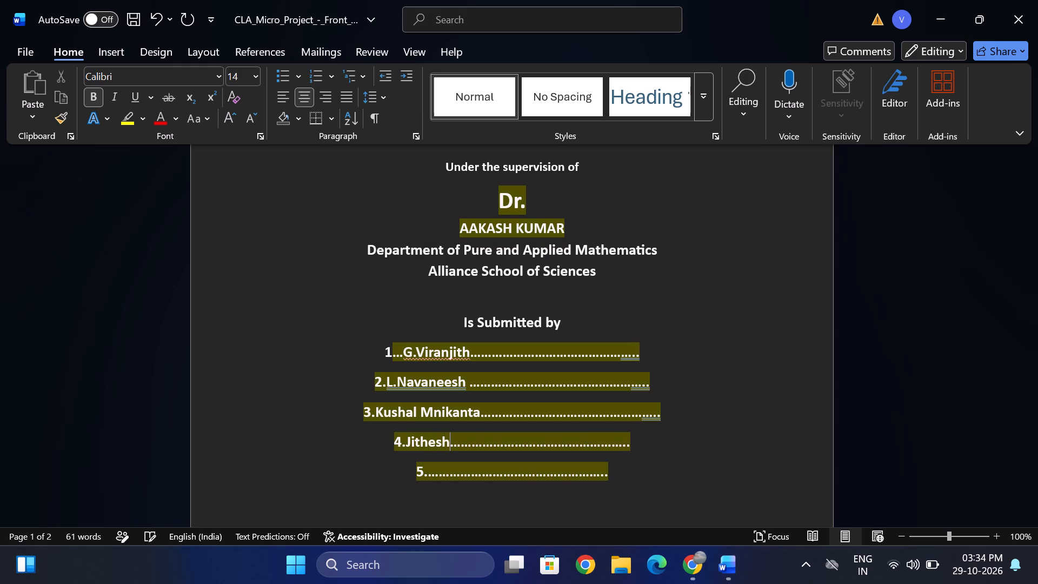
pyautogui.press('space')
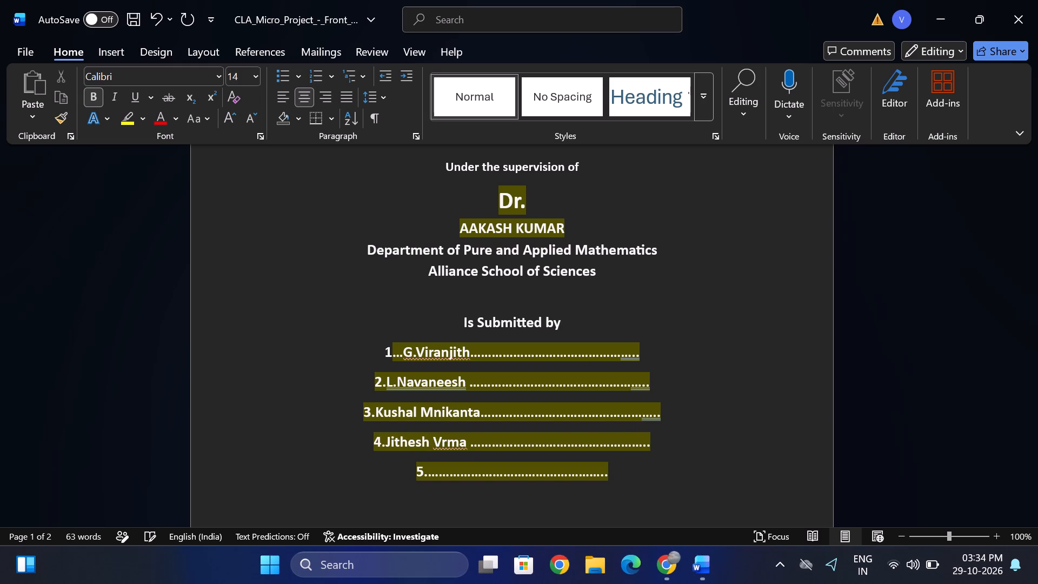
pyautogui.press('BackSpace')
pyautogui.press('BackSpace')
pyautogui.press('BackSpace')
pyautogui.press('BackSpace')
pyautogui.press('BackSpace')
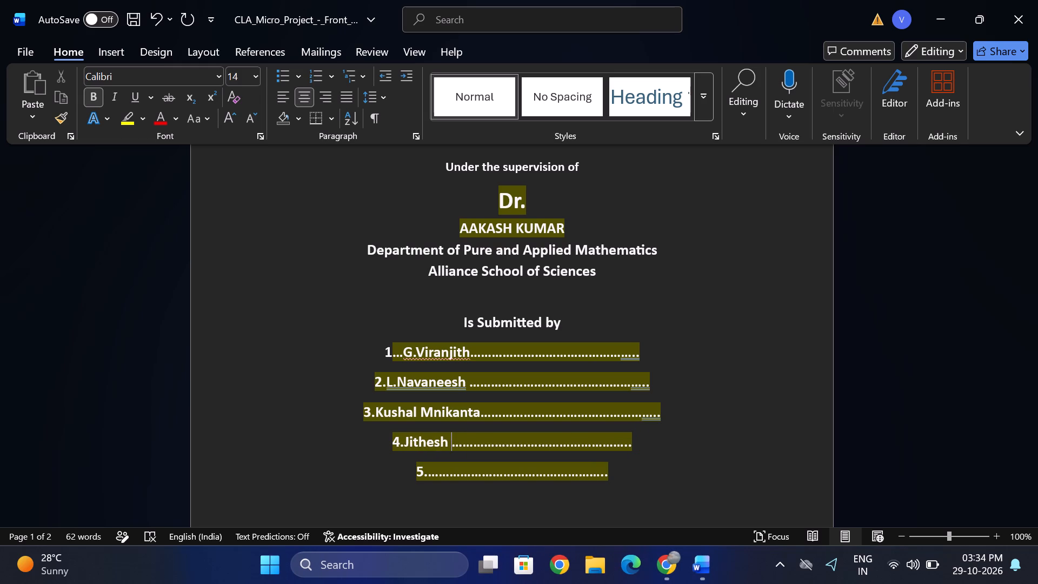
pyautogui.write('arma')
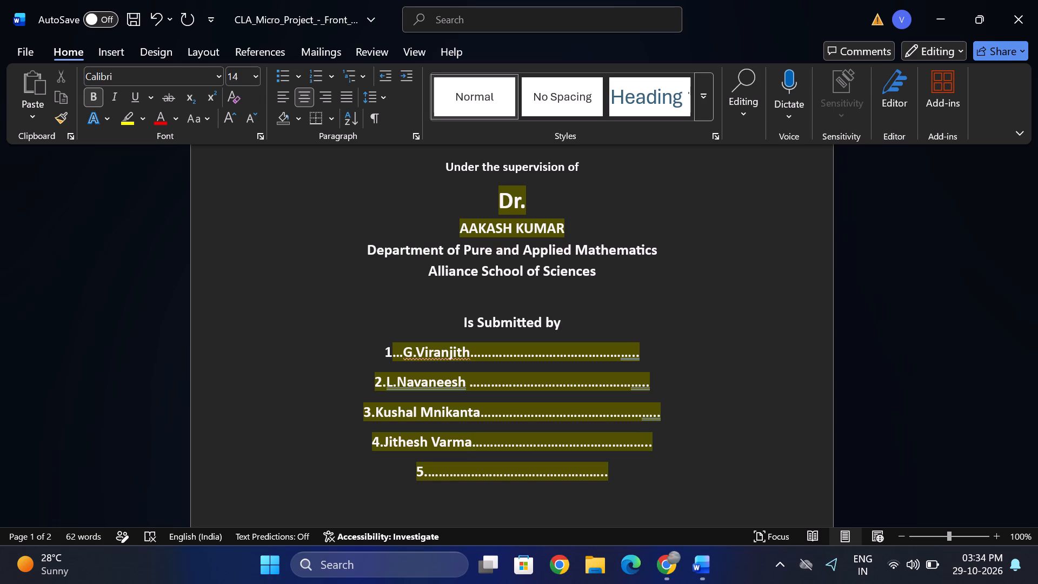
# Enter the fifth student's first name directly after "5." in the submitted-by list.
pyautogui.click(431, 463)
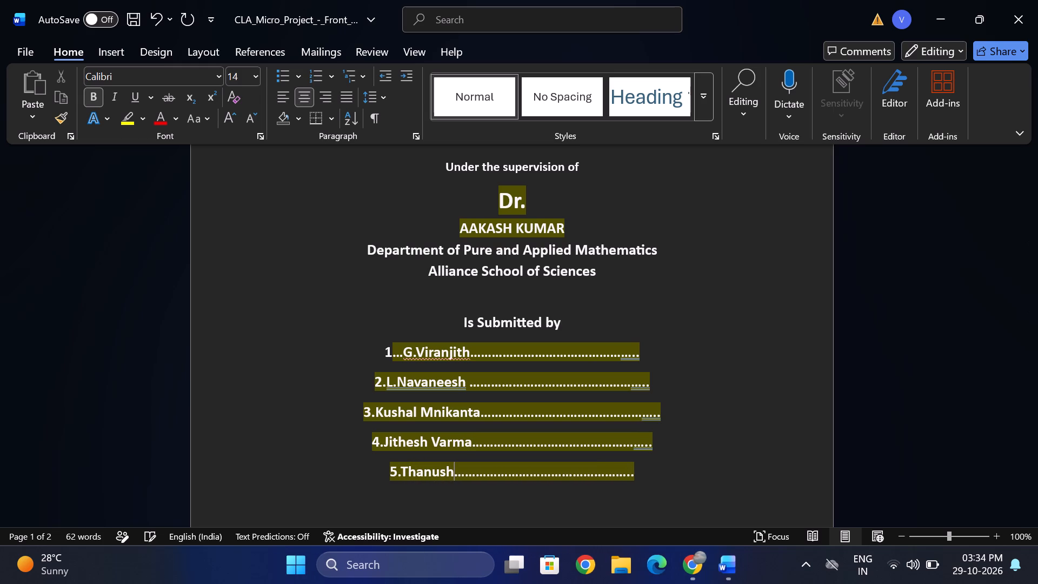
pyautogui.click(332, 404)
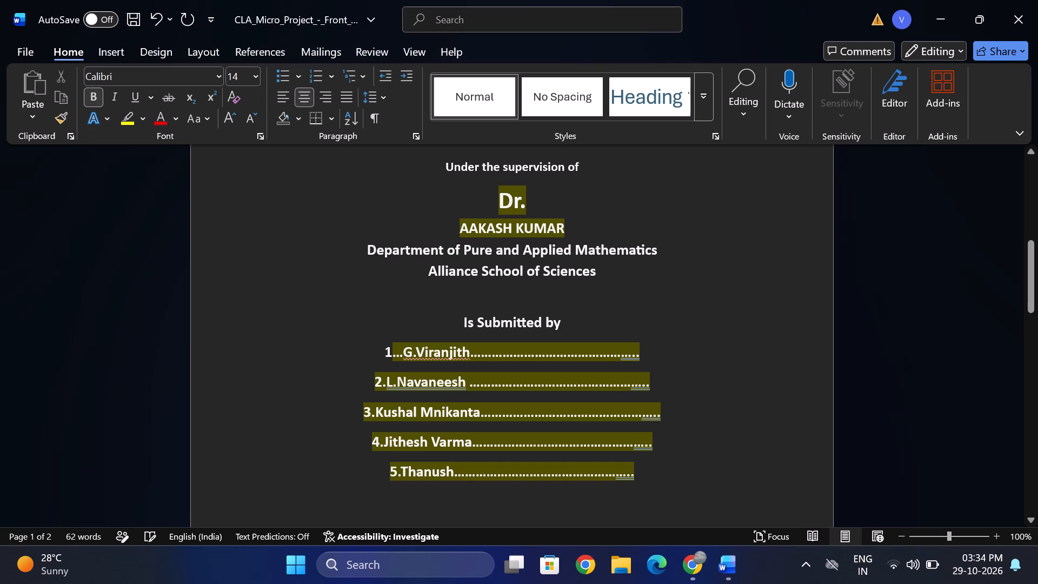
# Delete all the placeholder dots following the first student's name on line 1.
pyautogui.click(641, 352)
pyautogui.press('BackSpace')
pyautogui.press('BackSpace')
pyautogui.press('BackSpace')
pyautogui.press('BackSpace')
pyautogui.press('BackSpace')
pyautogui.press('BackSpace')
pyautogui.press('BackSpace')
pyautogui.press('BackSpace')
pyautogui.press('BackSpace')
pyautogui.press('BackSpace')
pyautogui.press('BackSpace')
pyautogui.press('BackSpace')
pyautogui.press('BackSpace')
pyautogui.press('BackSpace')
pyautogui.press('BackSpace')
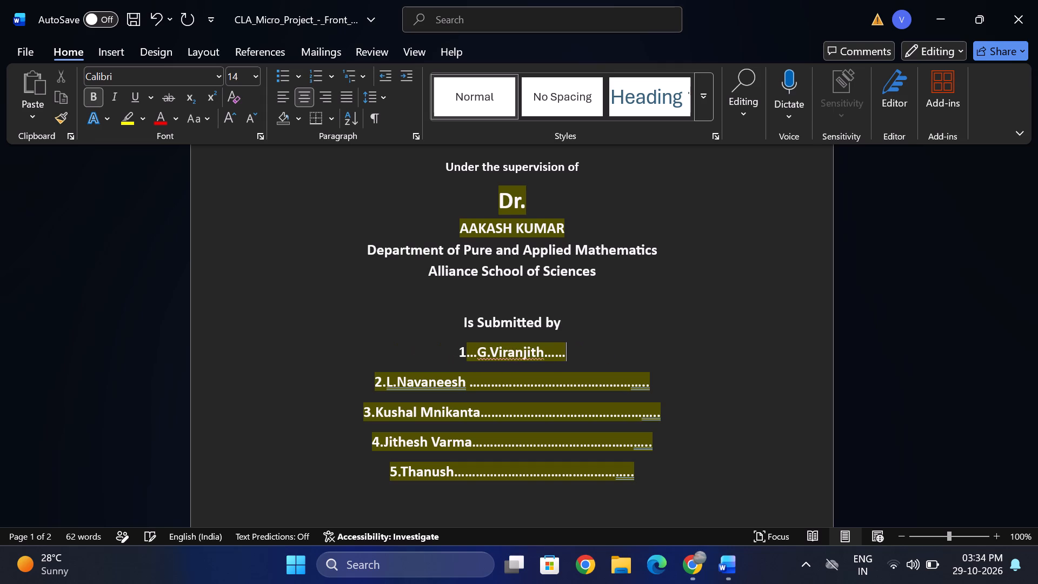
pyautogui.press('BackSpace')
pyautogui.press('BackSpace')
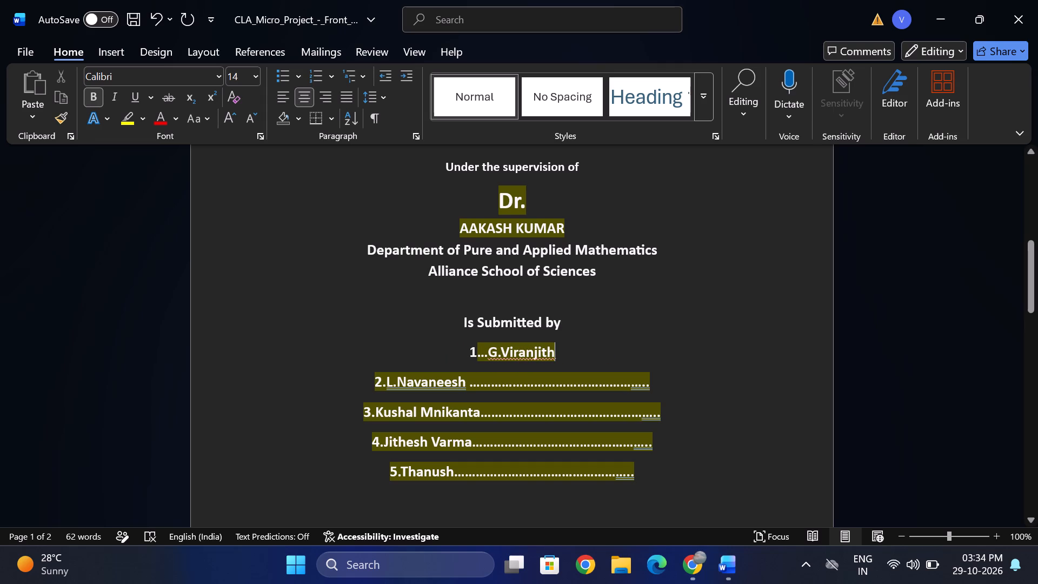
pyautogui.click(417, 350)
# Delete all the placeholder dots following the second student's name on line 2.
pyautogui.click(648, 382)
pyautogui.press('BackSpace')
pyautogui.press('BackSpace')
pyautogui.press('BackSpace')
pyautogui.press('BackSpace')
pyautogui.press('BackSpace')
pyautogui.press('BackSpace')
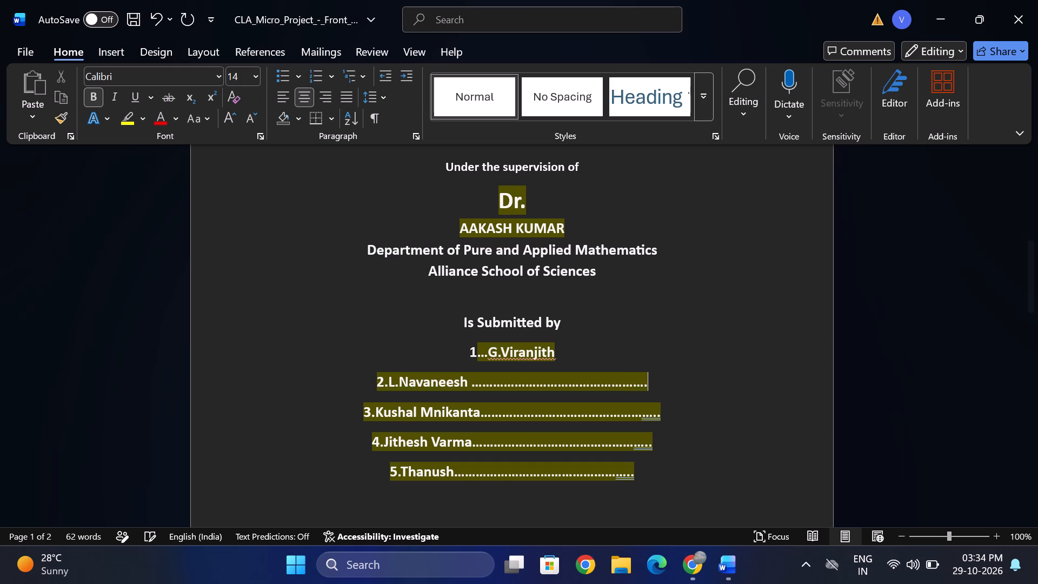
pyautogui.press('BackSpace')
pyautogui.press('BackSpace')
pyautogui.press('BackSpace')
pyautogui.press('BackSpace')
pyautogui.press('BackSpace')
pyautogui.press('BackSpace')
pyautogui.press('BackSpace')
pyautogui.press('BackSpace')
pyautogui.press('BackSpace')
pyautogui.press('BackSpace')
pyautogui.press('BackSpace')
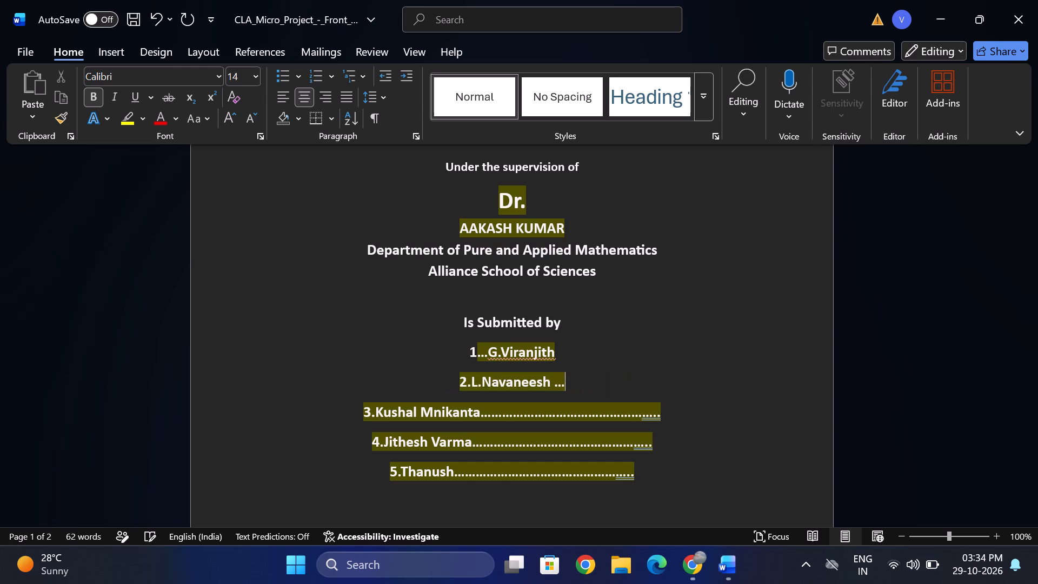
pyautogui.press('BackSpace')
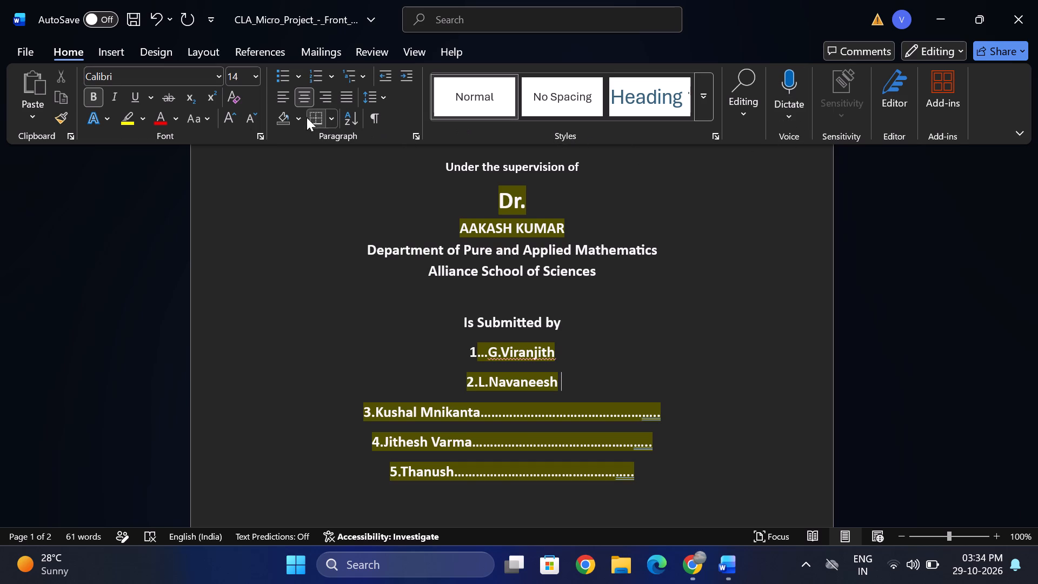
# Clear all formatting from line 2, the second student's entry.
pyautogui.click(241, 97)
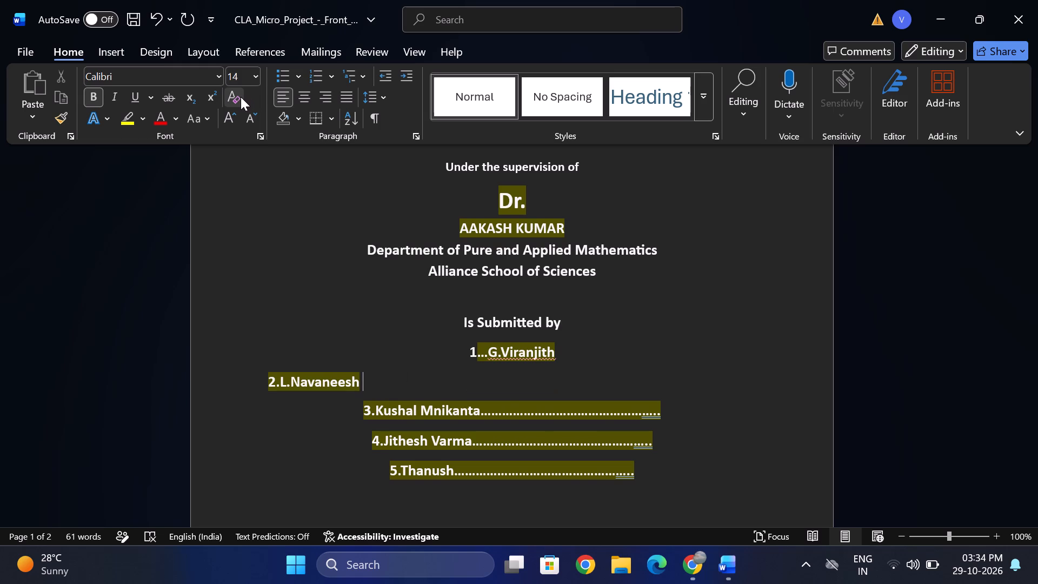
# Highlight the number and dots at the start of line 1 in the submitted-by list in yellow.
pyautogui.click(129, 114)
pyautogui.click(473, 354)
pyautogui.moveTo(473, 354); pyautogui.dragTo(496, 355)
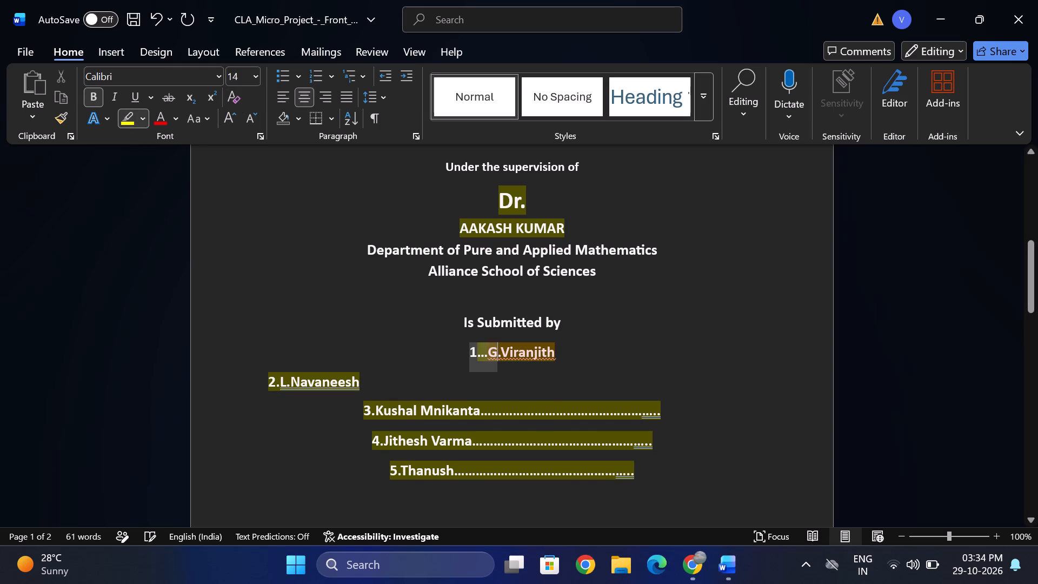
pyautogui.click(594, 341)
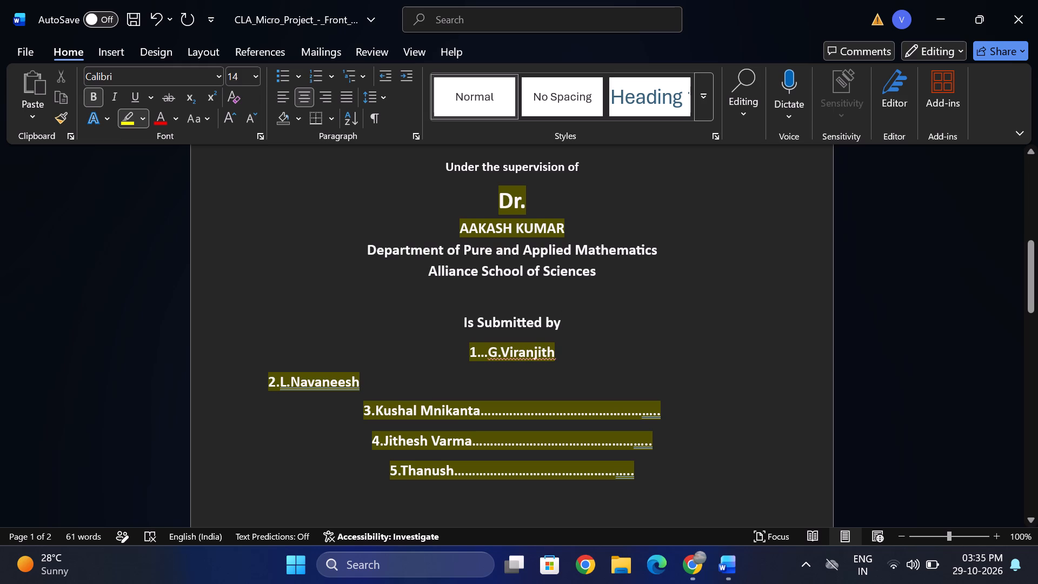
# Highlight the "Alliance School of Sciences" line in yellow and turn off the text highlighter.
pyautogui.click(355, 281)
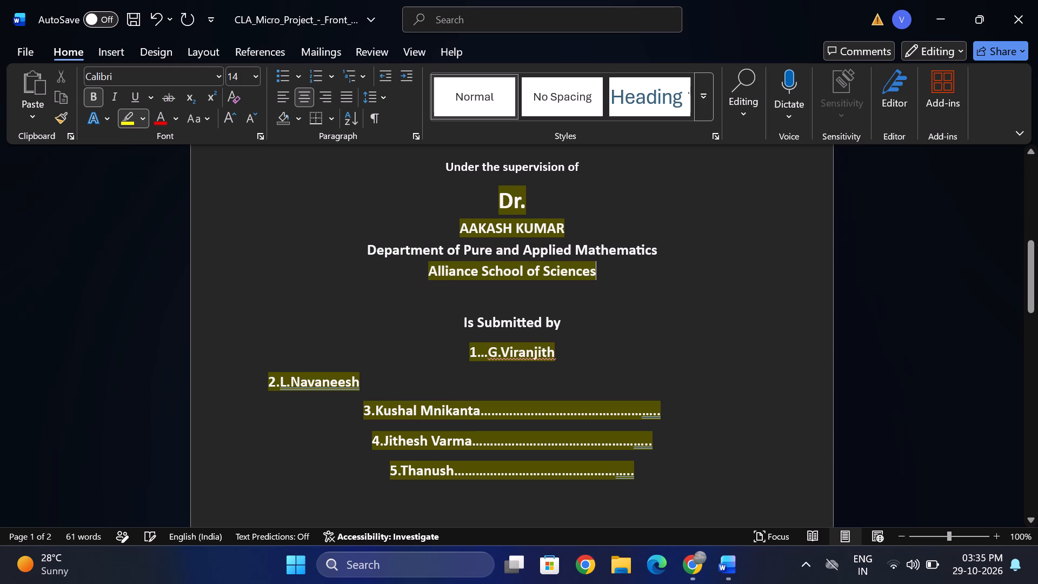
pyautogui.click(367, 383)
pyautogui.doubleClick(135, 119)
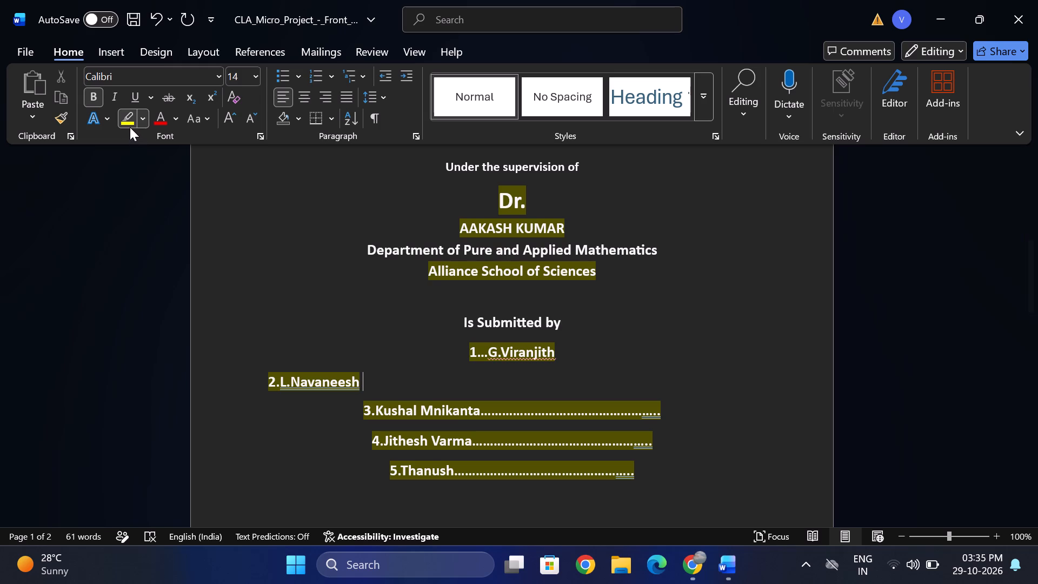
pyautogui.click(129, 125)
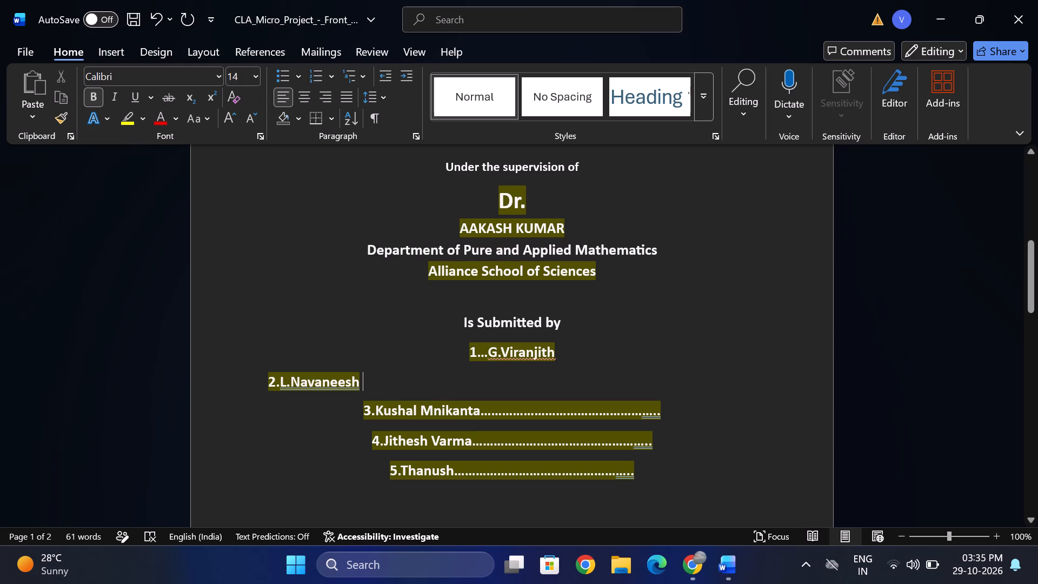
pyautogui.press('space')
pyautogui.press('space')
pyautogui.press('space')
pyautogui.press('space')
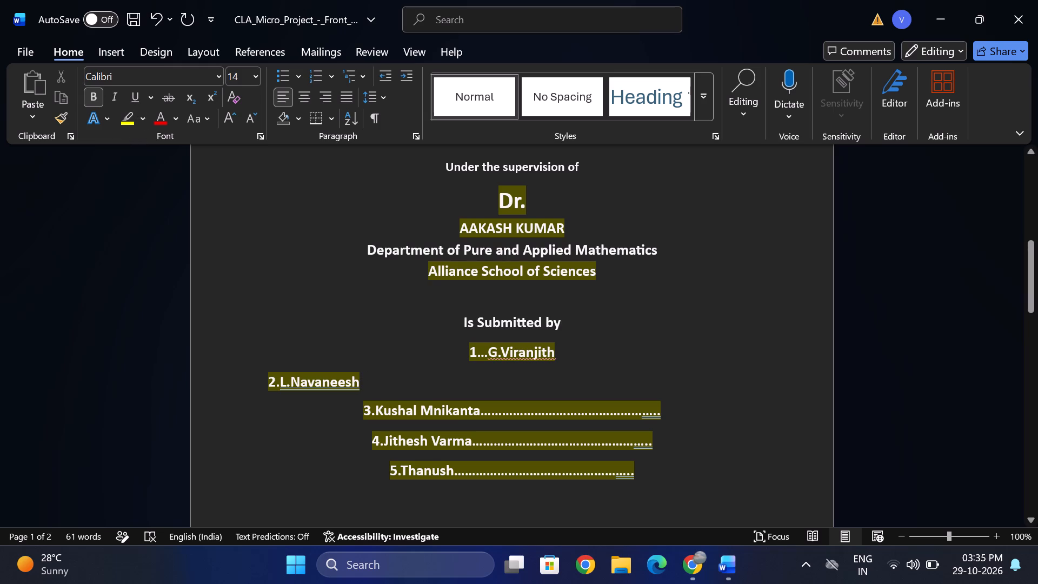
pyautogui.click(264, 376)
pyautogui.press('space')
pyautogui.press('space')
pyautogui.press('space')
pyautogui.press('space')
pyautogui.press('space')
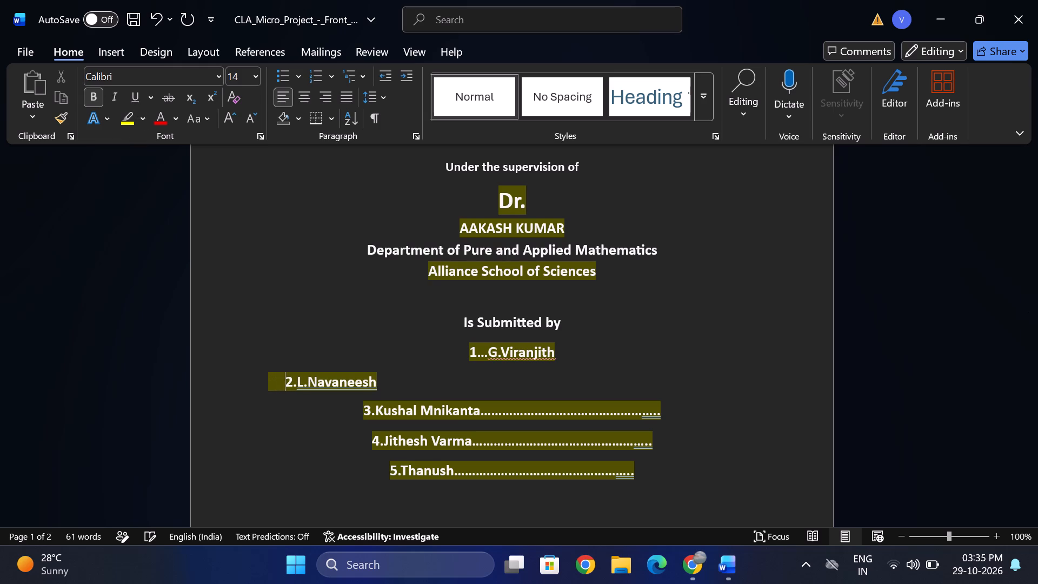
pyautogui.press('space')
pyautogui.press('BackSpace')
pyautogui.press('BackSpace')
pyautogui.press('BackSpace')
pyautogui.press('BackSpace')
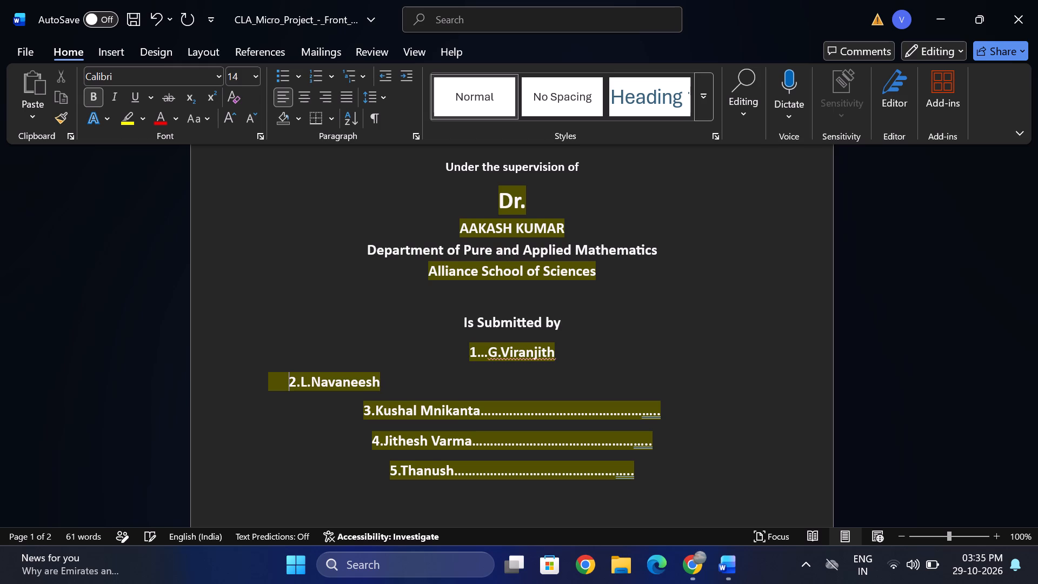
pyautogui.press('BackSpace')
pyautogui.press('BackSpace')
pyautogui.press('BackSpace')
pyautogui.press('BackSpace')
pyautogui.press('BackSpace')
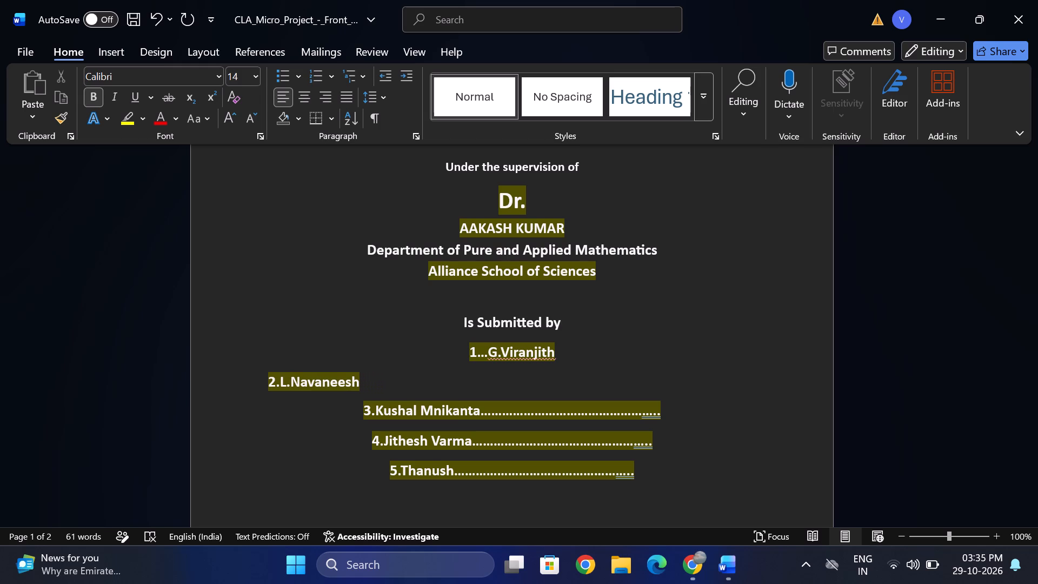
# Insert leading spaces before "2." so the second student's entry sits centred beneath line 1.
pyautogui.click(263, 373)
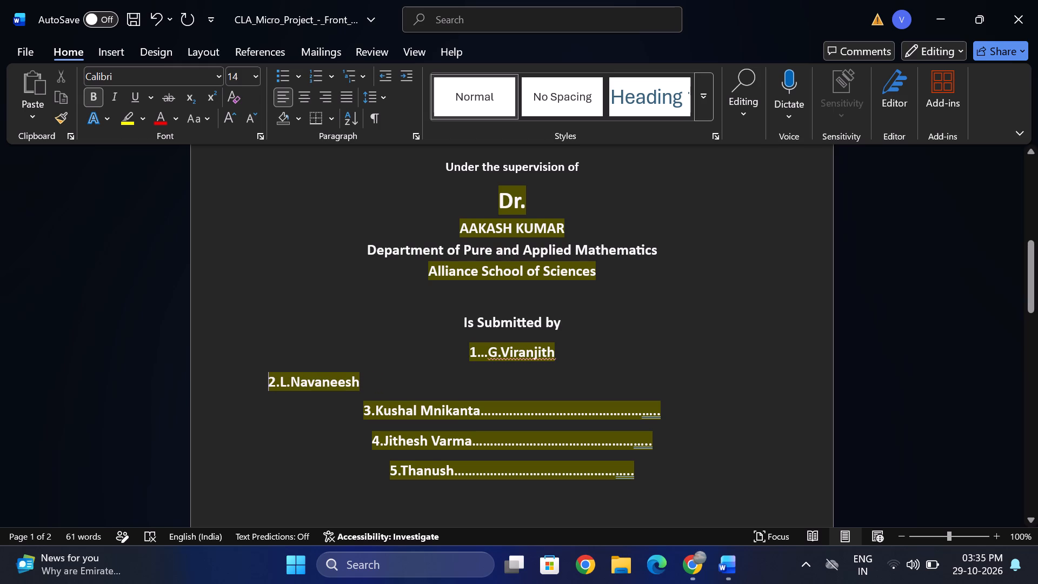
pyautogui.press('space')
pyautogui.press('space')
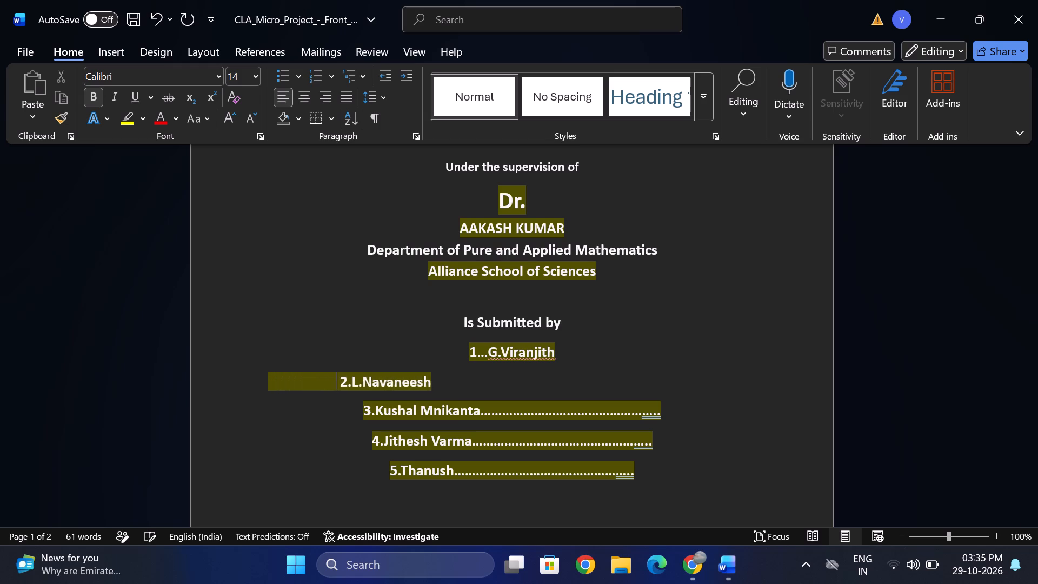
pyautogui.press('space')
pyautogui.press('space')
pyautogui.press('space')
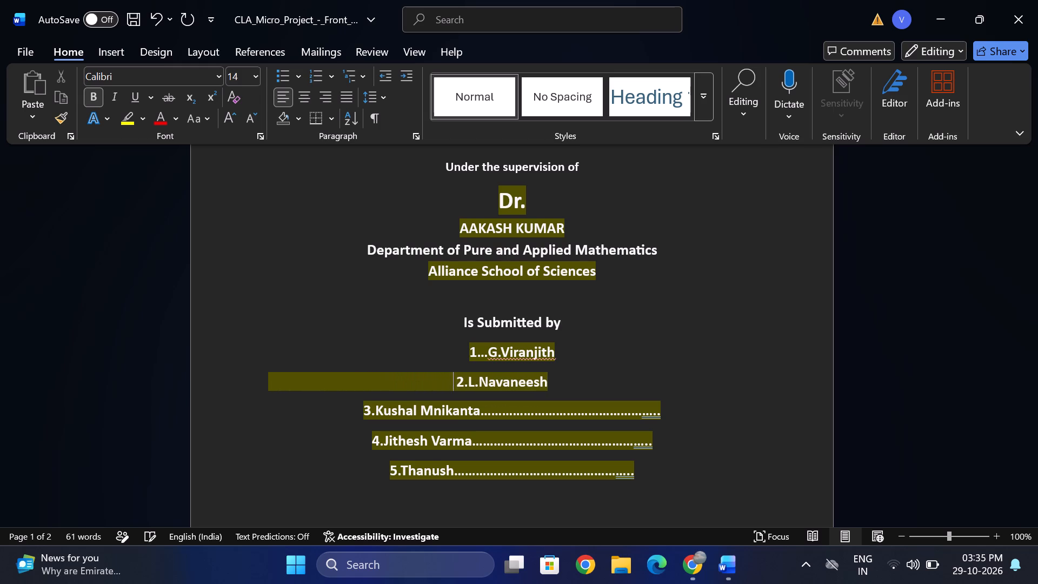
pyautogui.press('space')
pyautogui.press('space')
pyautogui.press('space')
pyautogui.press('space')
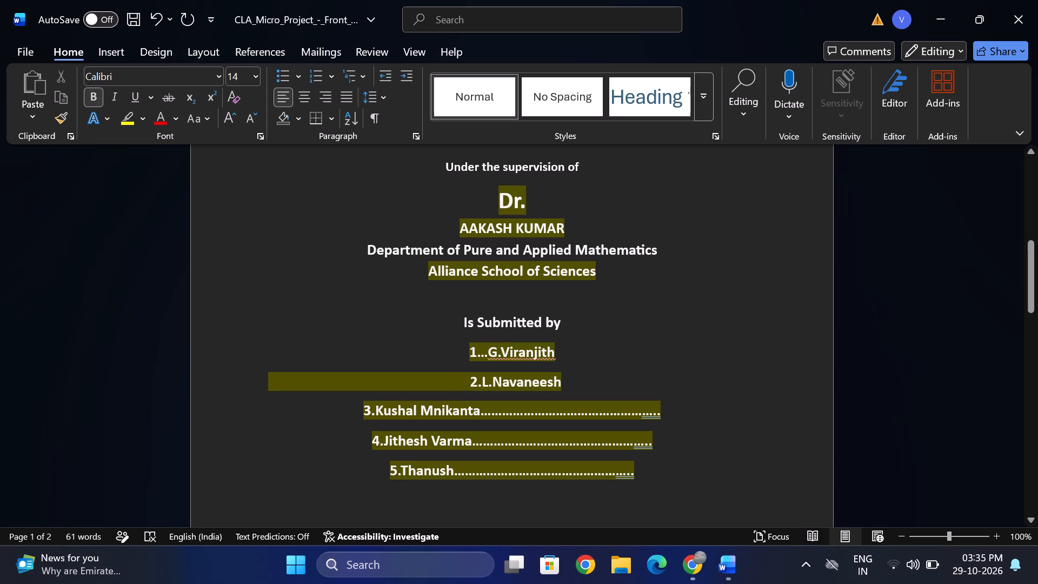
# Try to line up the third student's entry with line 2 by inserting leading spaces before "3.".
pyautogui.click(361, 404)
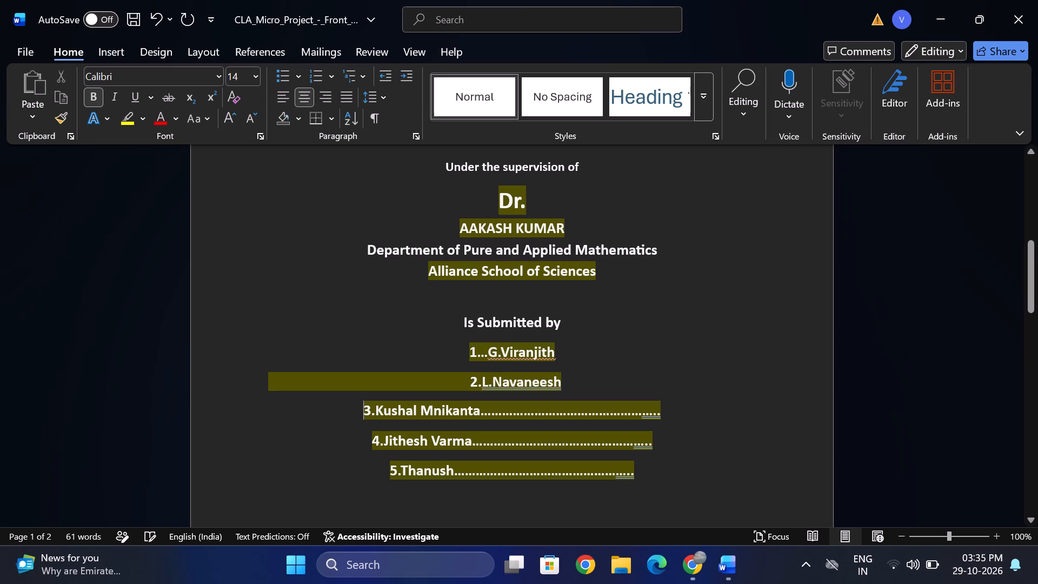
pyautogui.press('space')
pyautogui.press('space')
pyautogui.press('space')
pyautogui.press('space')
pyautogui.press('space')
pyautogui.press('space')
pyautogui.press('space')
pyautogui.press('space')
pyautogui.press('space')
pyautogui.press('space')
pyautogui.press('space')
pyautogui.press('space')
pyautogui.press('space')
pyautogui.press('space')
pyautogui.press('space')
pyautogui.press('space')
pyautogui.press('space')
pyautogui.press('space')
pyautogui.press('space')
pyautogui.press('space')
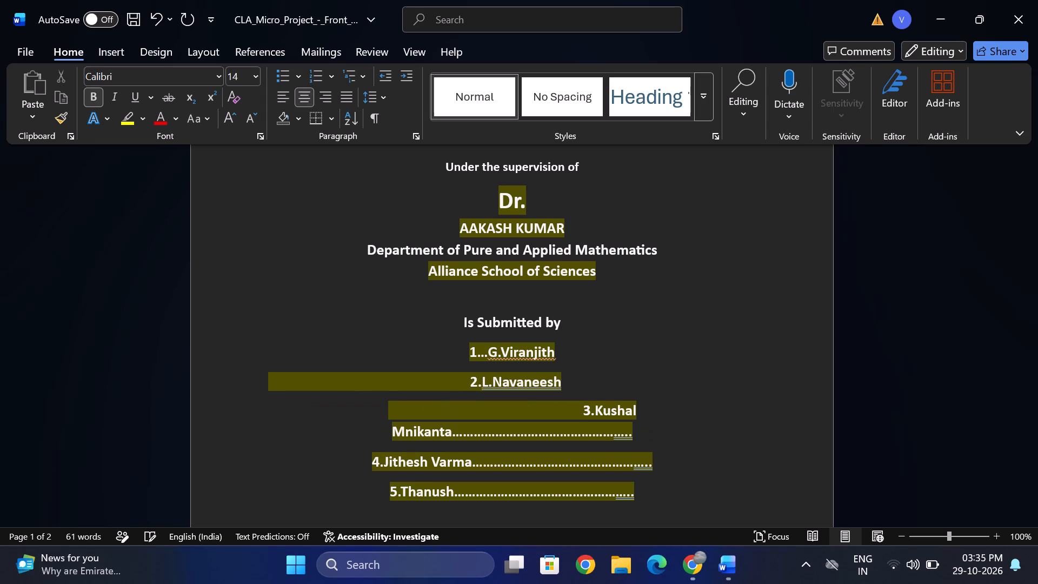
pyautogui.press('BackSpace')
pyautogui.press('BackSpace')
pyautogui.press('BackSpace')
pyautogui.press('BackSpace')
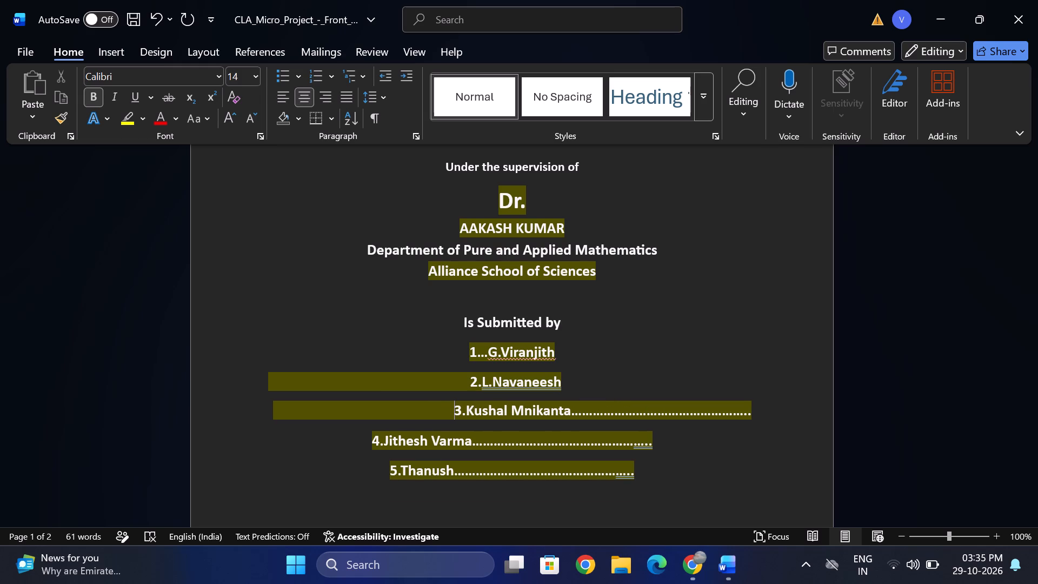
# Delete all the placeholder dots following the fourth student's name on line 4.
pyautogui.click(648, 440)
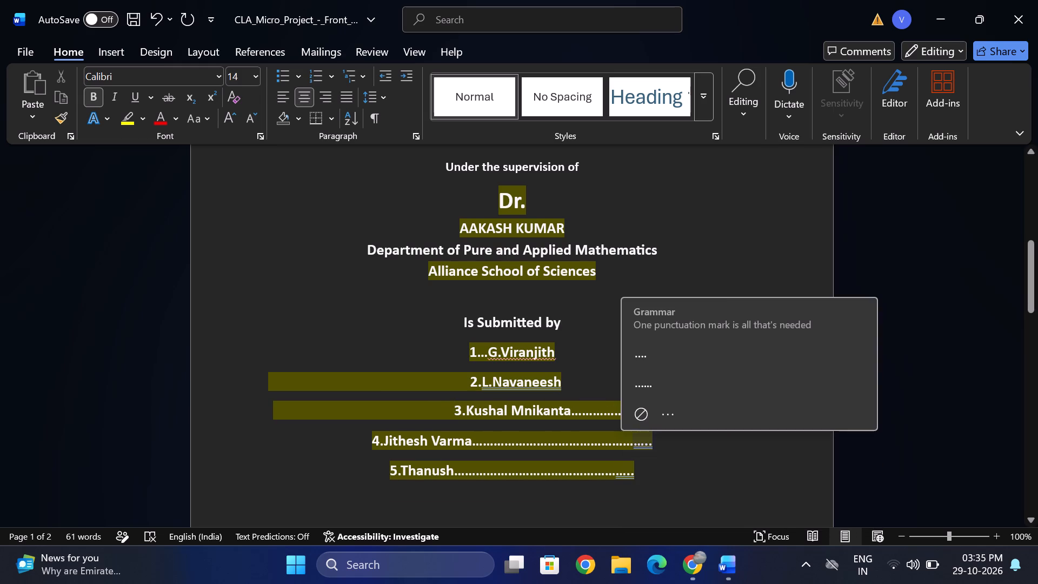
pyautogui.click(704, 446)
pyautogui.press('BackSpace')
pyautogui.press('BackSpace')
pyautogui.press('BackSpace')
pyautogui.press('BackSpace')
pyautogui.press('BackSpace')
pyautogui.press('BackSpace')
pyautogui.press('BackSpace')
pyautogui.press('BackSpace')
pyautogui.press('BackSpace')
pyautogui.press('BackSpace')
pyautogui.press('BackSpace')
pyautogui.press('BackSpace')
pyautogui.press('BackSpace')
pyautogui.press('BackSpace')
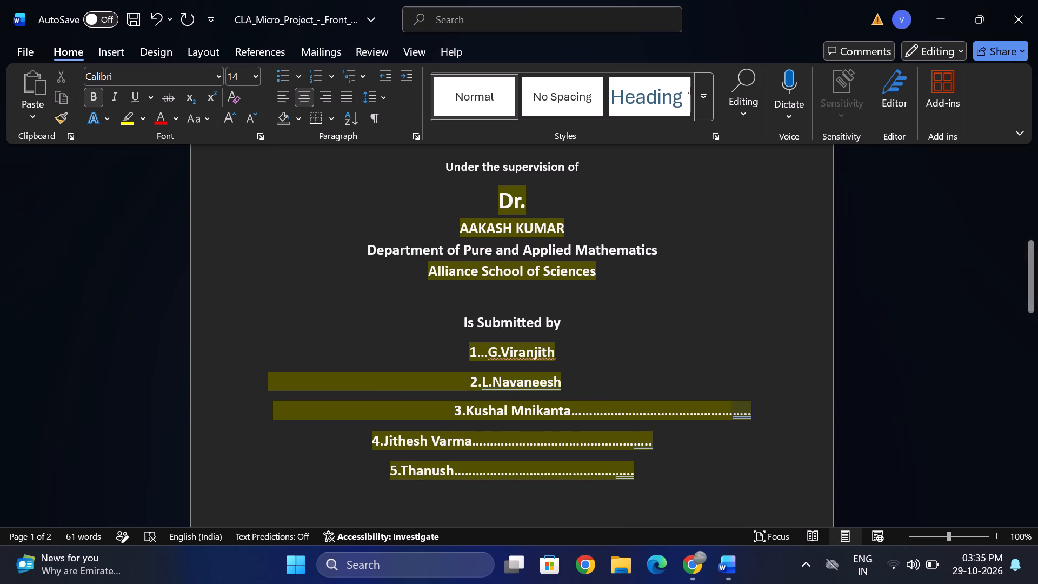
pyautogui.press('BackSpace')
pyautogui.press('BackSpace')
pyautogui.press('BackSpace')
pyautogui.press('BackSpace')
pyautogui.press('BackSpace')
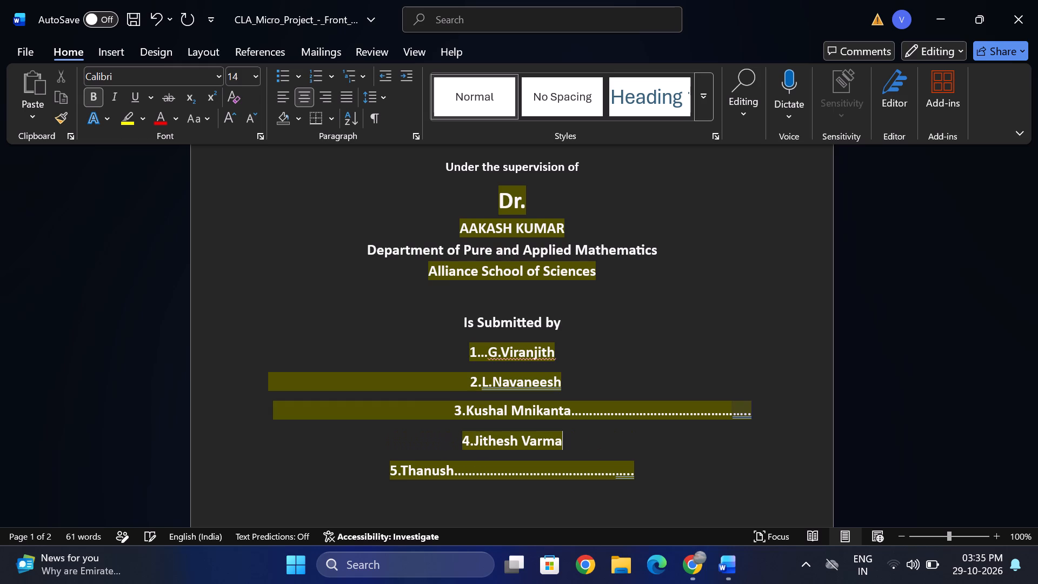
# Delete all the placeholder dots following the fifth student's name on line 5.
pyautogui.click(634, 466)
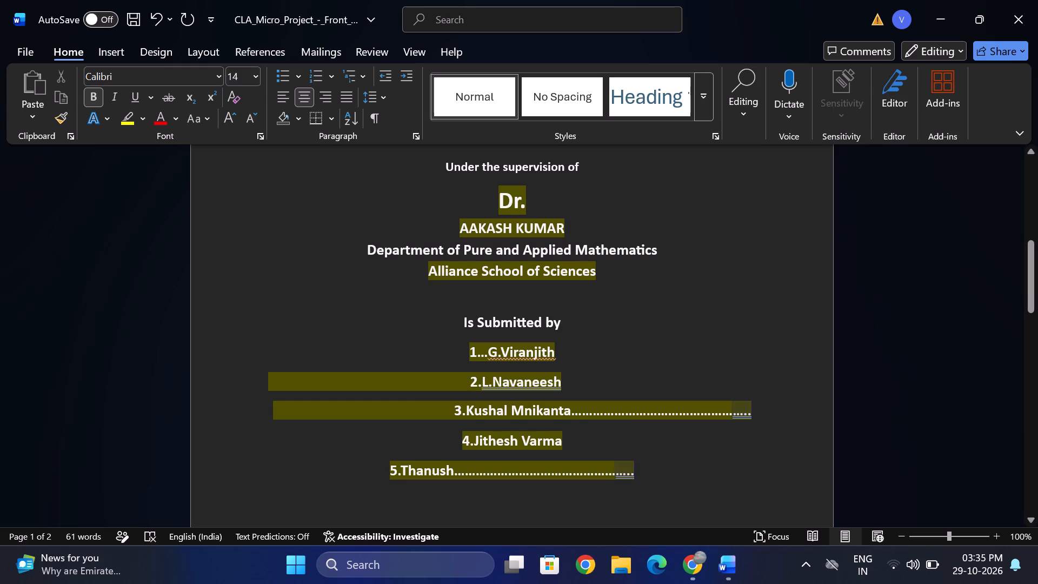
pyautogui.press('BackSpace')
pyautogui.press('BackSpace')
pyautogui.press('BackSpace')
pyautogui.press('BackSpace')
pyautogui.press('BackSpace')
pyautogui.press('BackSpace')
pyautogui.press('BackSpace')
pyautogui.press('BackSpace')
pyautogui.press('BackSpace')
pyautogui.press('BackSpace')
pyautogui.press('BackSpace')
pyautogui.press('BackSpace')
pyautogui.press('BackSpace')
pyautogui.press('BackSpace')
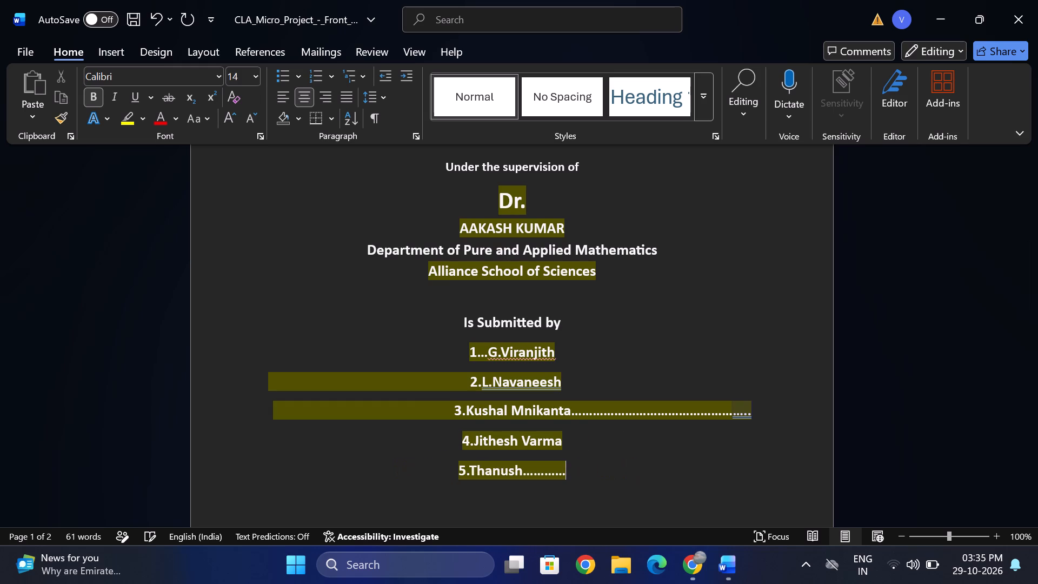
pyautogui.press('BackSpace')
pyautogui.press('BackSpace')
pyautogui.press('BackSpace')
pyautogui.press('BackSpace')
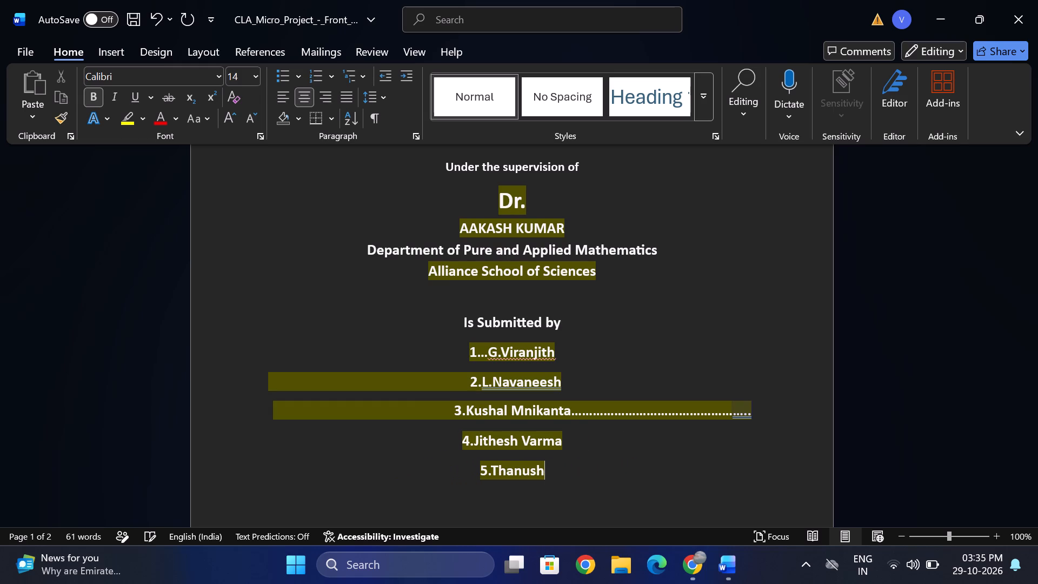
# Delete the placeholder dots following the third student's name on line 3, leaving a single dot.
pyautogui.click(748, 411)
pyautogui.press('BackSpace')
pyautogui.press('BackSpace')
pyautogui.press('BackSpace')
pyautogui.press('BackSpace')
pyautogui.press('BackSpace')
pyautogui.press('BackSpace')
pyautogui.press('BackSpace')
pyautogui.press('BackSpace')
pyautogui.press('BackSpace')
pyautogui.press('BackSpace')
pyautogui.press('BackSpace')
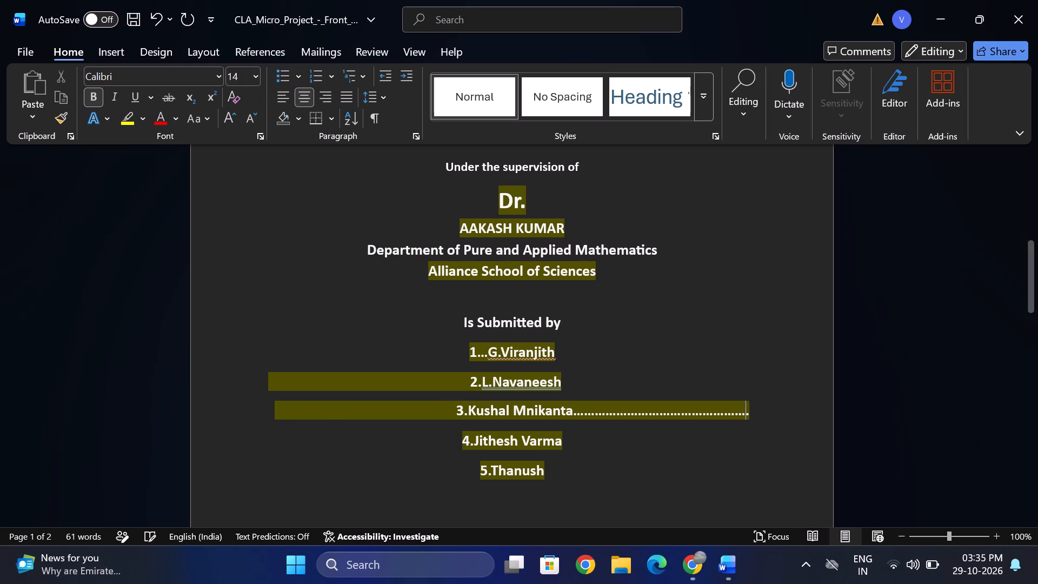
pyautogui.press('BackSpace')
pyautogui.press('BackSpace')
pyautogui.press('BackSpace')
pyautogui.press('BackSpace')
pyautogui.press('BackSpace')
pyautogui.press('BackSpace')
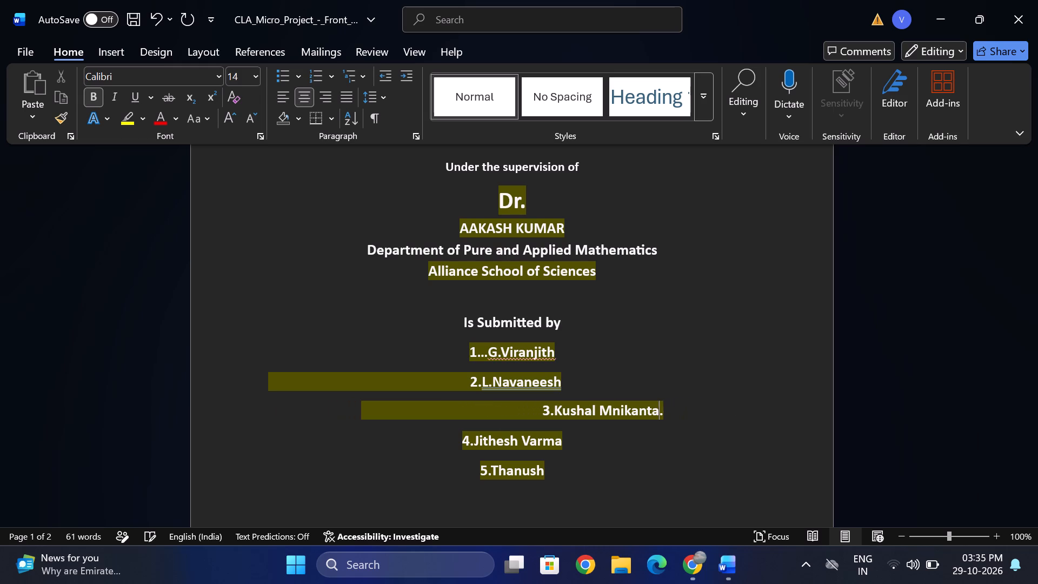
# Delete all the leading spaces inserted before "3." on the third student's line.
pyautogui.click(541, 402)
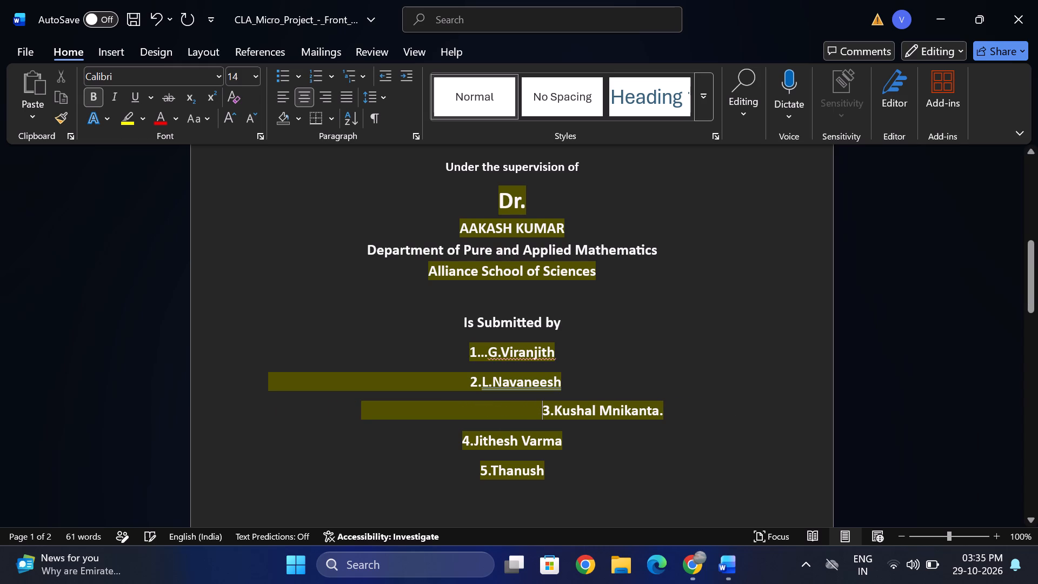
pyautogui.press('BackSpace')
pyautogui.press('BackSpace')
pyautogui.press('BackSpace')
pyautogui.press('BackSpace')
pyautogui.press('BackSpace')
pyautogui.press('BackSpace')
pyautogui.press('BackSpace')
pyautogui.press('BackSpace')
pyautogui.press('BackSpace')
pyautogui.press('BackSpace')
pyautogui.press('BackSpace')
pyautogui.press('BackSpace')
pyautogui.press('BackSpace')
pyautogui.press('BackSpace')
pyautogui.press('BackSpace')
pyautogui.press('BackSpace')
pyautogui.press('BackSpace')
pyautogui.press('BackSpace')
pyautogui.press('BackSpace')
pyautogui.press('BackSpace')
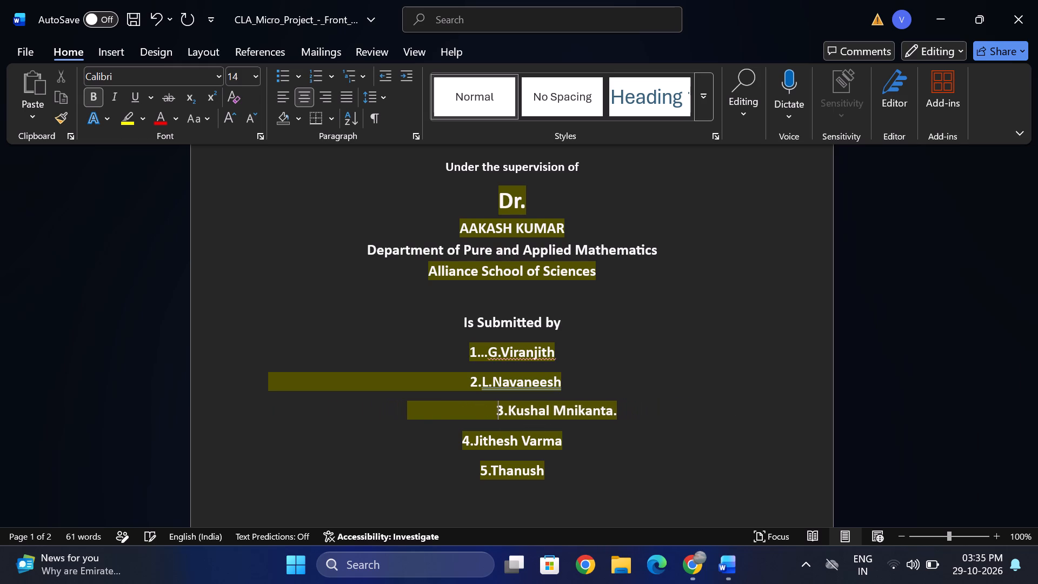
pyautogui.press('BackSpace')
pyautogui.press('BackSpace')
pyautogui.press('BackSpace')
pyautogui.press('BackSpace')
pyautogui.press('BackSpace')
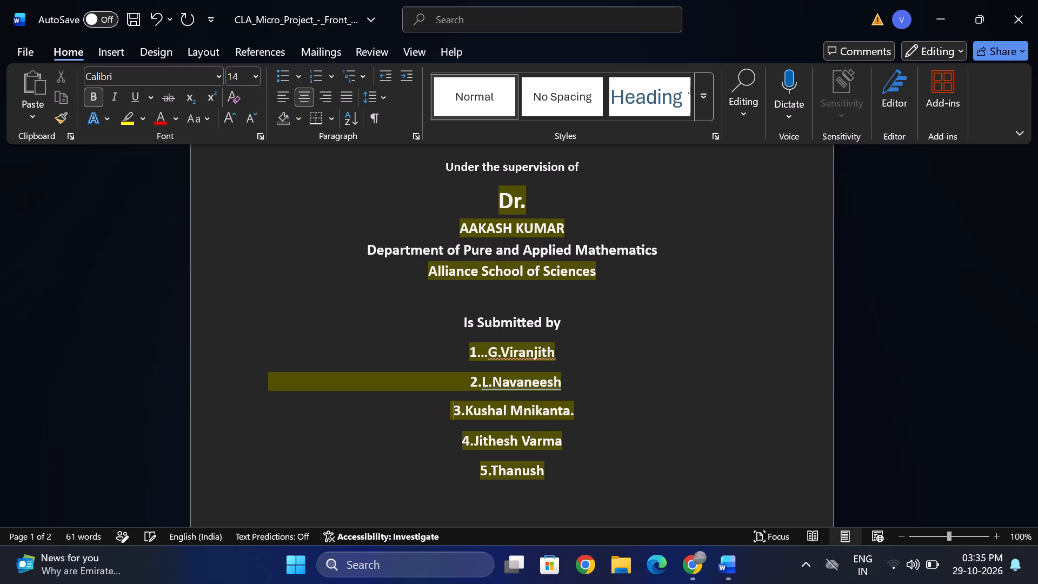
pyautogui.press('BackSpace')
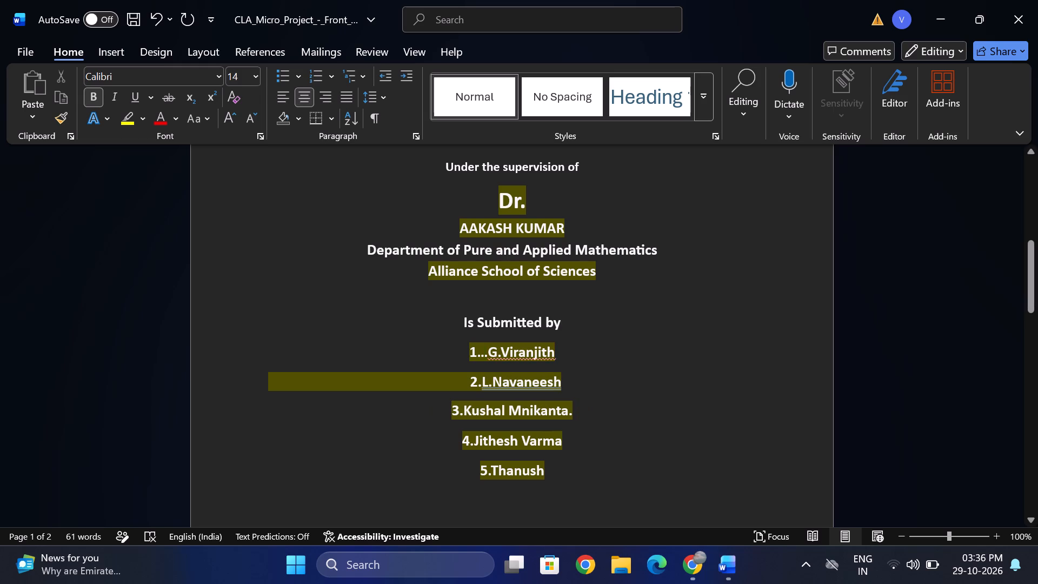
# Delete the leading spaces before "2." on the second student's line.
pyautogui.click(465, 377)
pyautogui.press('BackSpace')
pyautogui.press('BackSpace')
pyautogui.press('BackSpace')
pyautogui.press('BackSpace')
pyautogui.press('BackSpace')
pyautogui.press('BackSpace')
pyautogui.press('BackSpace')
pyautogui.press('BackSpace')
pyautogui.press('BackSpace')
pyautogui.press('BackSpace')
pyautogui.press('BackSpace')
pyautogui.press('BackSpace')
pyautogui.press('BackSpace')
pyautogui.press('BackSpace')
pyautogui.press('BackSpace')
pyautogui.press('BackSpace')
pyautogui.press('BackSpace')
pyautogui.press('BackSpace')
pyautogui.press('BackSpace')
pyautogui.press('BackSpace')
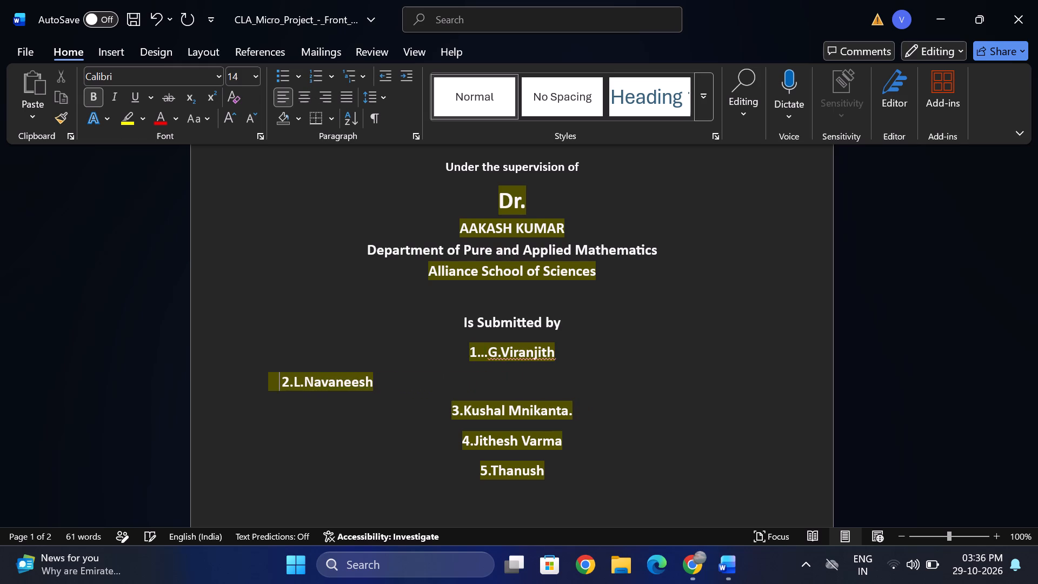
pyautogui.press('BackSpace')
pyautogui.press('BackSpace')
pyautogui.press('BackSpace')
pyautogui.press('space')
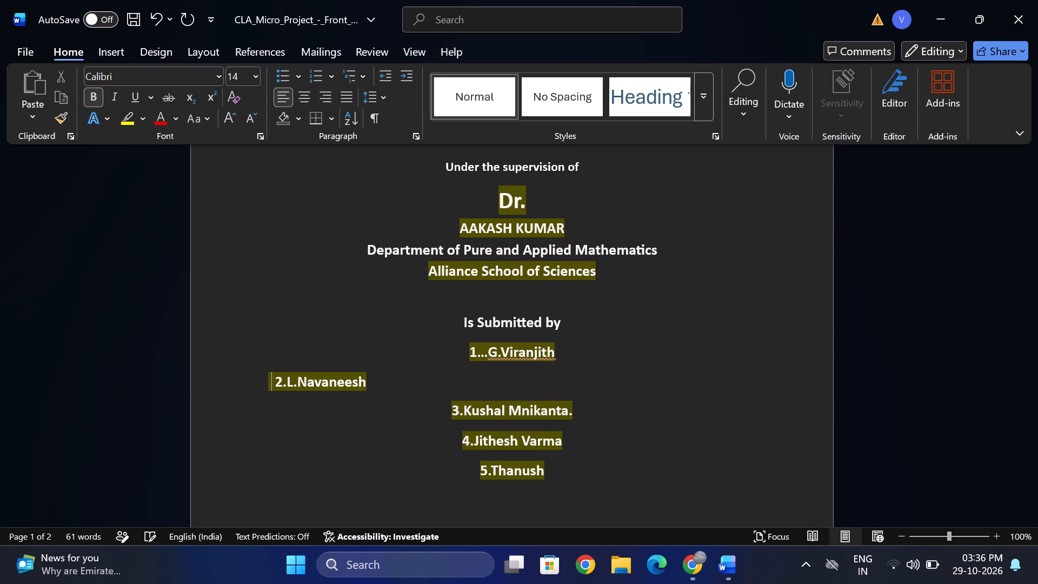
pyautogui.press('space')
pyautogui.press('BackSpace')
pyautogui.press('BackSpace')
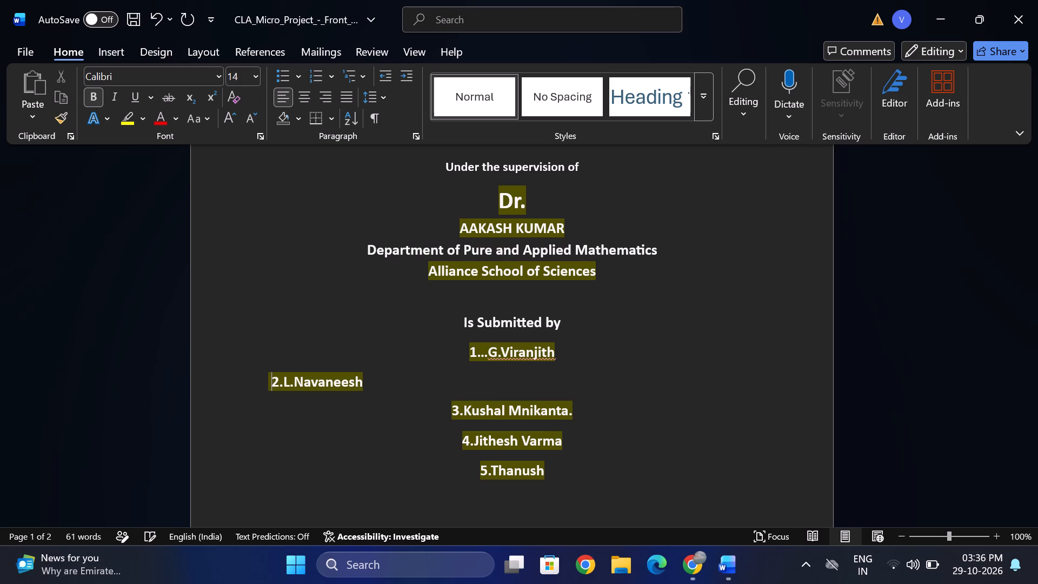
# Add ten trailing spaces after the second student's name on line 2.
pyautogui.click(361, 381)
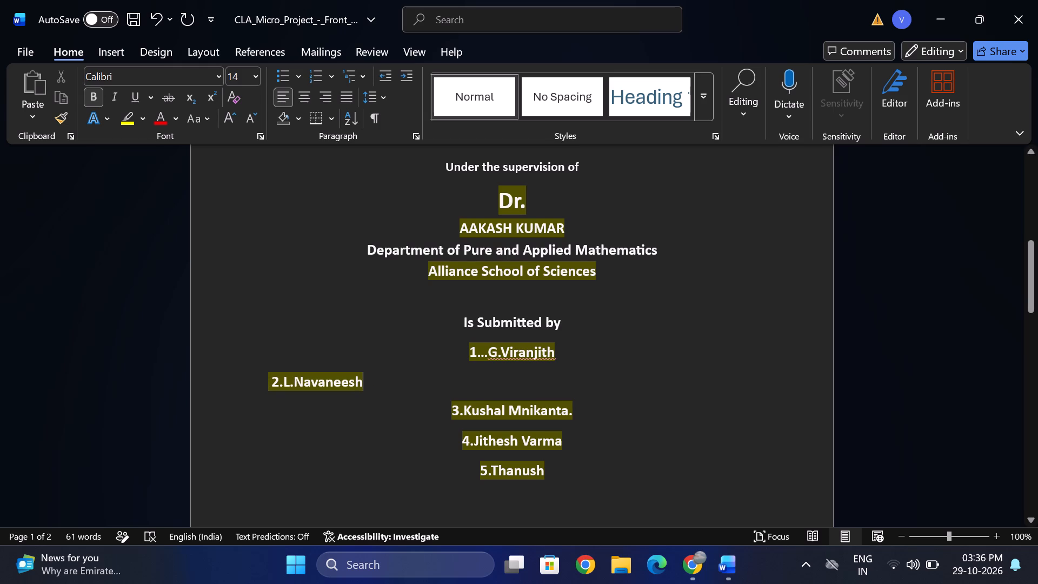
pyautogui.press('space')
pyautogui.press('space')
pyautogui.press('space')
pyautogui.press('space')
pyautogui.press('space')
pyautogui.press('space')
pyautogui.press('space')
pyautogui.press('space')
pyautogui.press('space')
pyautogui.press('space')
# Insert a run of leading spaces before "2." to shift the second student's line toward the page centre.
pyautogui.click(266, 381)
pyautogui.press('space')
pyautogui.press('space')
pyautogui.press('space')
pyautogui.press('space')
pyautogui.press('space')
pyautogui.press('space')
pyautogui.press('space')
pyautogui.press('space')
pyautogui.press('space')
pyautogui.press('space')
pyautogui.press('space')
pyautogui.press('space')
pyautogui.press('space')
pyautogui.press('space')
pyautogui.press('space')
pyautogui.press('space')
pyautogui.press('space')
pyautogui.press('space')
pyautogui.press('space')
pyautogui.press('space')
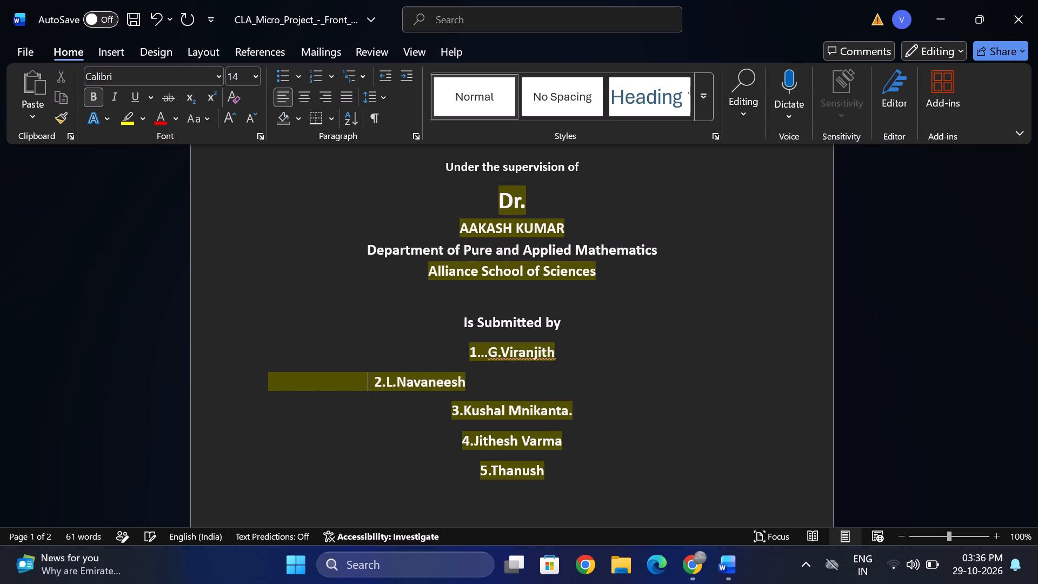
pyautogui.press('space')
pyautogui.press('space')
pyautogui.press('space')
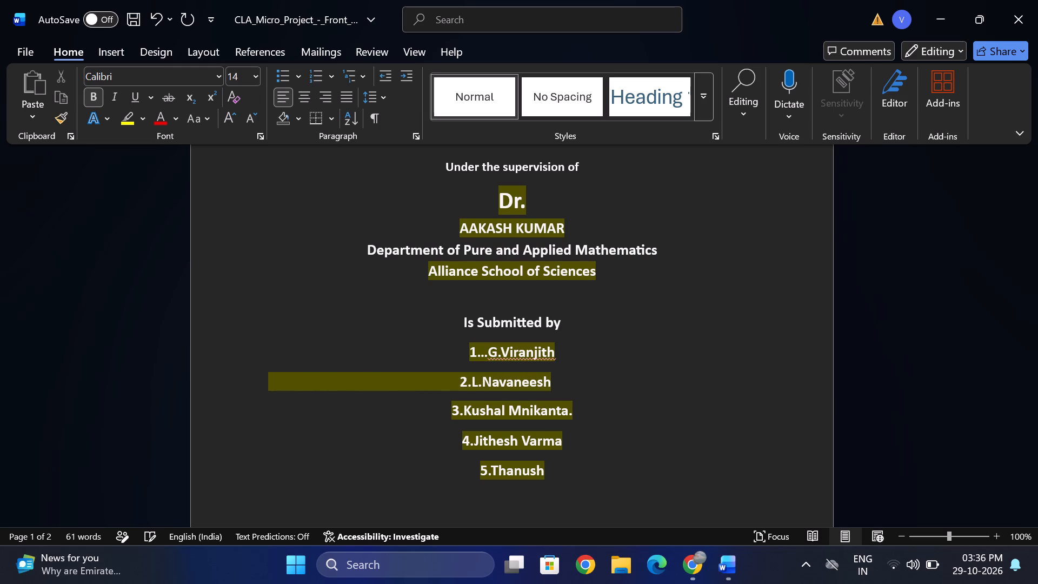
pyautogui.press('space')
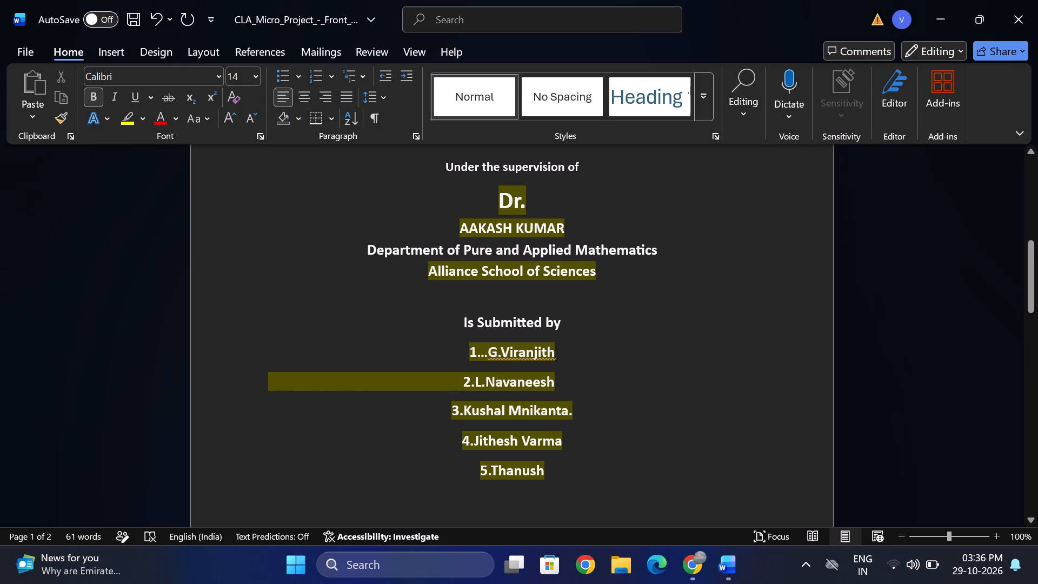
# Add ten more trailing spaces after the second student's name on line 2.
pyautogui.click(553, 379)
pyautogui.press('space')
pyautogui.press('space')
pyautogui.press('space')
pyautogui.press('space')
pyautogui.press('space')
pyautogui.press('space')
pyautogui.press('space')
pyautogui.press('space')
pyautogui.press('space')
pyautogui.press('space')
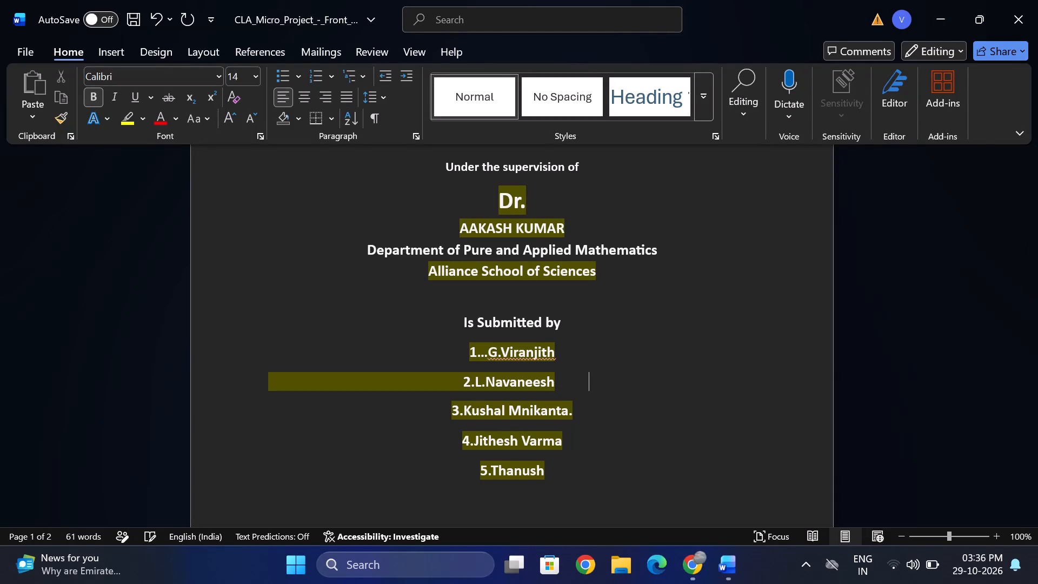
# Delete the spaces before "2." back into line 1, and split the lines again so the second student's entry inherits centring.
pyautogui.click(265, 383)
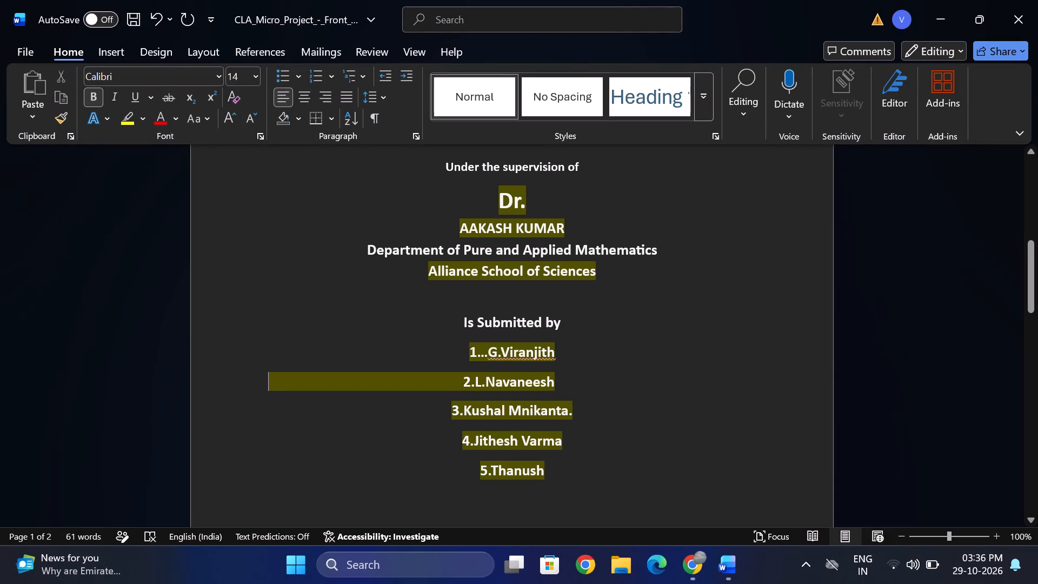
pyautogui.click(456, 388)
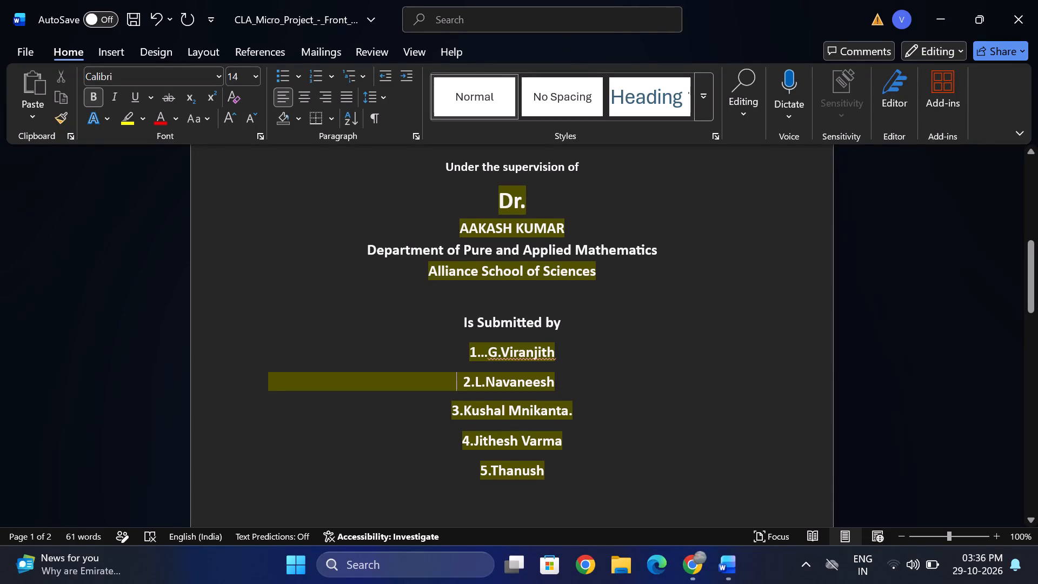
pyautogui.click(461, 382)
pyautogui.press('BackSpace')
pyautogui.press('BackSpace')
pyautogui.press('BackSpace')
pyautogui.press('BackSpace')
pyautogui.press('BackSpace')
pyautogui.press('BackSpace')
pyautogui.press('BackSpace')
pyautogui.press('BackSpace')
pyautogui.press('BackSpace')
pyautogui.press('BackSpace')
pyautogui.press('BackSpace')
pyautogui.press('BackSpace')
pyautogui.press('BackSpace')
pyautogui.press('BackSpace')
pyautogui.press('BackSpace')
pyautogui.press('BackSpace')
pyautogui.press('BackSpace')
pyautogui.press('BackSpace')
pyautogui.press('BackSpace')
pyautogui.press('BackSpace')
pyautogui.press('BackSpace')
pyautogui.press('BackSpace')
pyautogui.press('BackSpace')
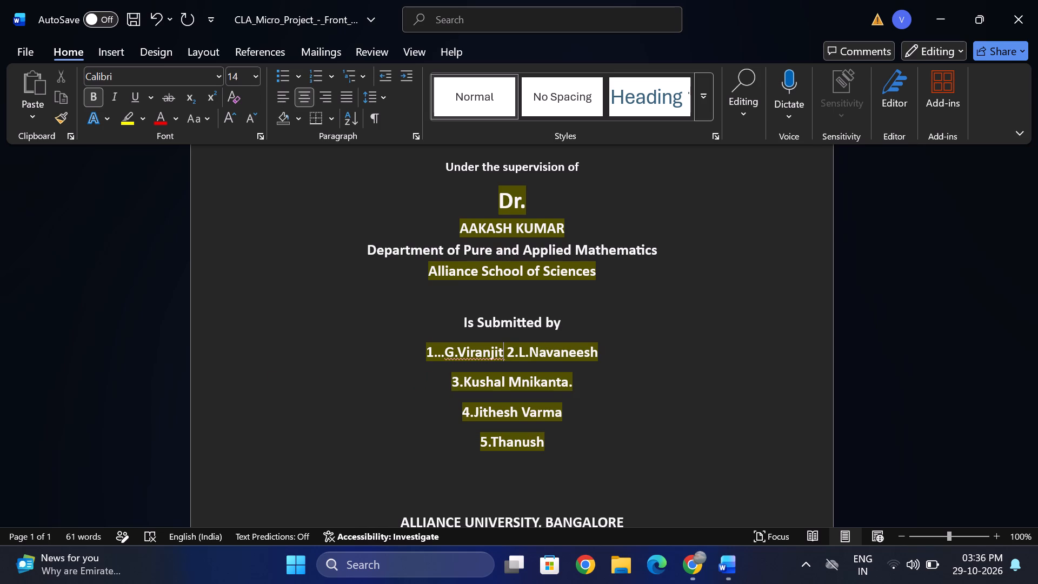
pyautogui.press('Return')
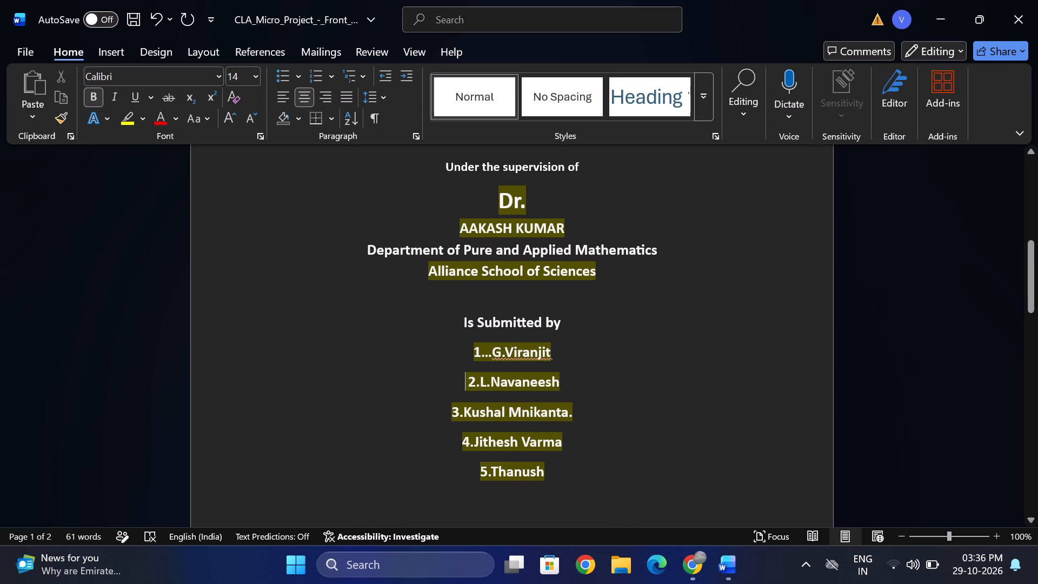
# Add the missing final "h" to the first student's name on line 1.
pyautogui.click(549, 346)
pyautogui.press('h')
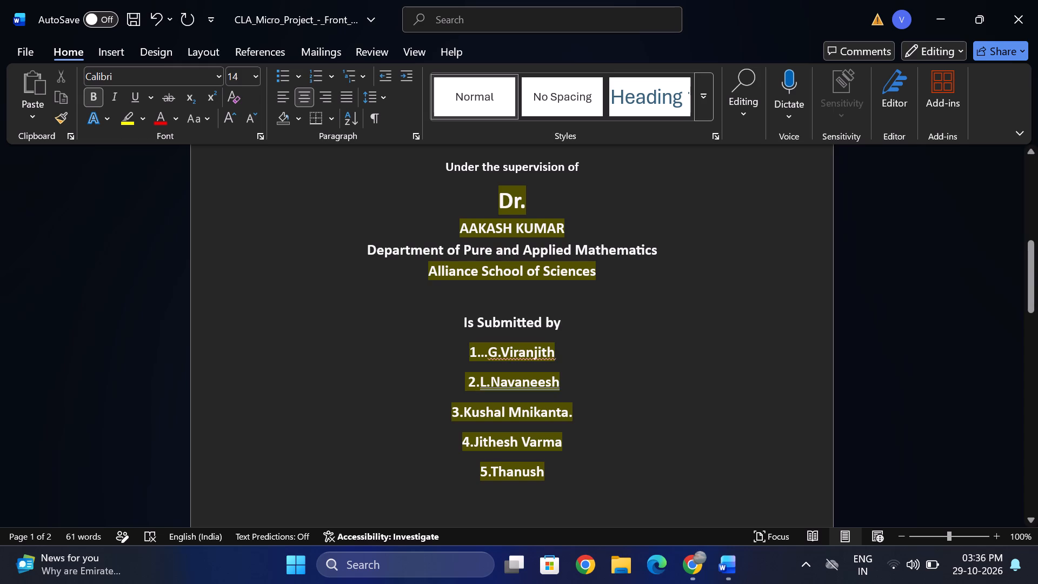
# Highlight the project title "Smart Laboratory Access Verification System Using C++" in yellow.
pyautogui.scroll(-7, 333, 426)
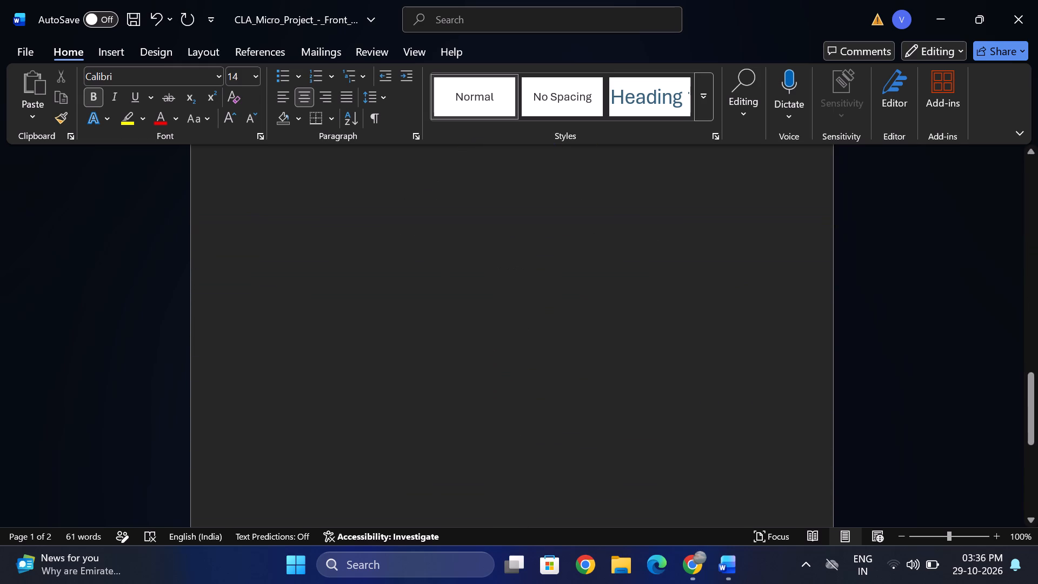
pyautogui.scroll(-3, 333, 426)
pyautogui.scroll(7, 333, 426)
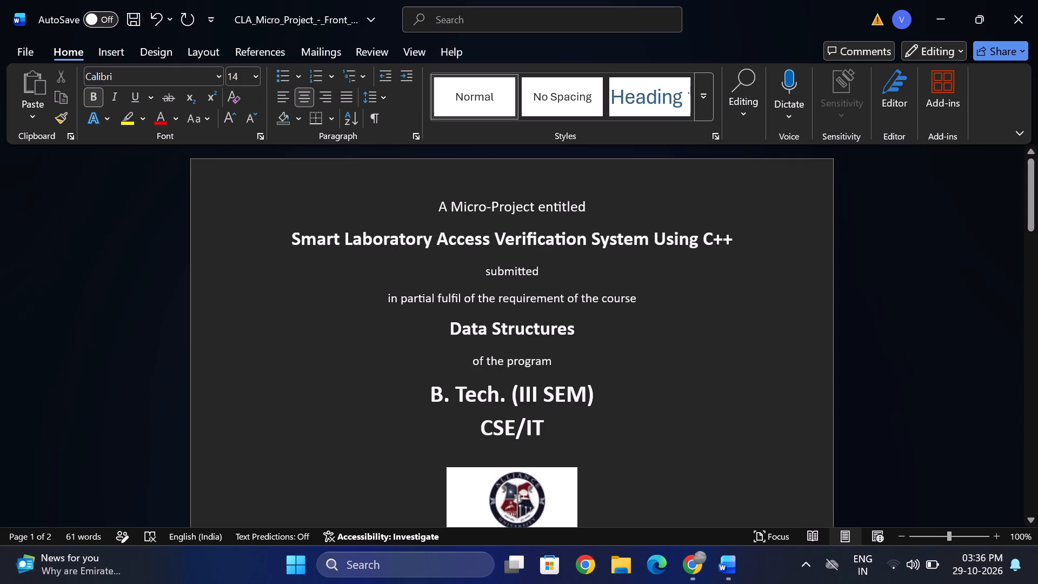
pyautogui.click(132, 122)
pyautogui.moveTo(741, 238); pyautogui.dragTo(322, 249)
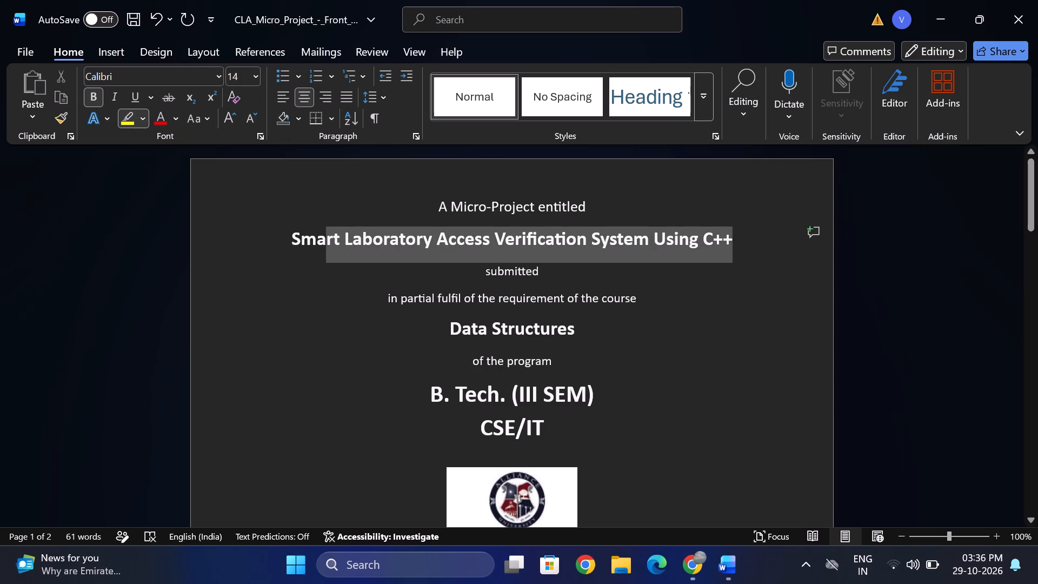
pyautogui.moveTo(322, 249); pyautogui.dragTo(292, 244)
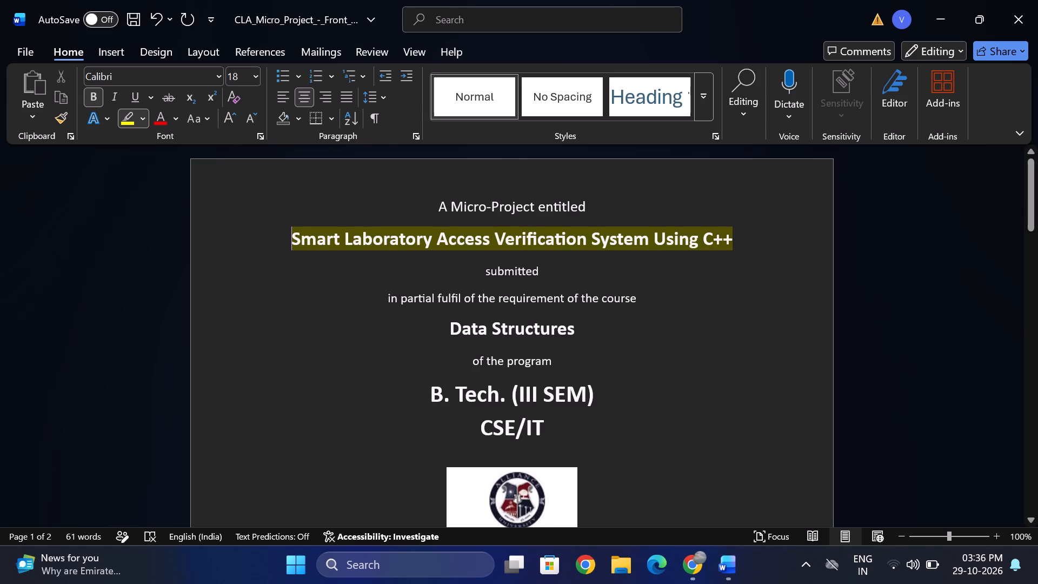
# Highlight the course name "Data Structures" in yellow and turn the highlighter off.
pyautogui.moveTo(582, 331); pyautogui.dragTo(467, 318)
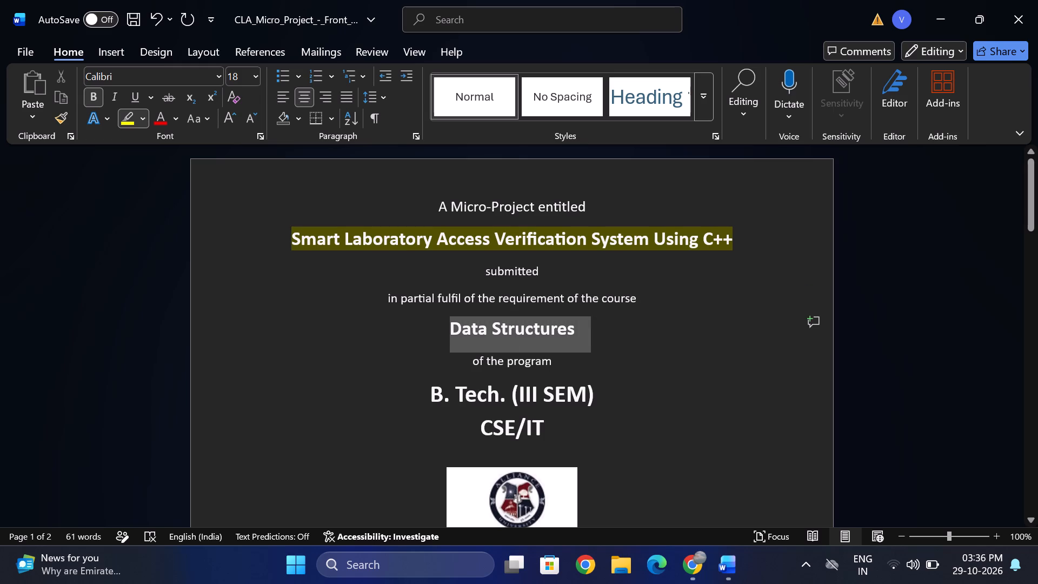
pyautogui.moveTo(467, 318); pyautogui.dragTo(451, 324)
pyautogui.scroll(-3, 438, 430)
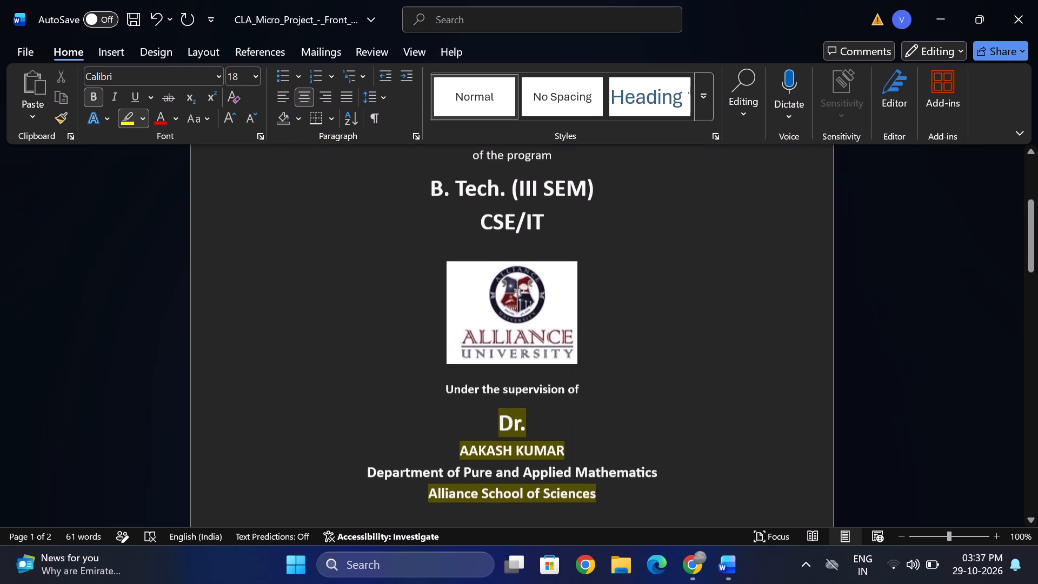
pyautogui.scroll(-2, 438, 430)
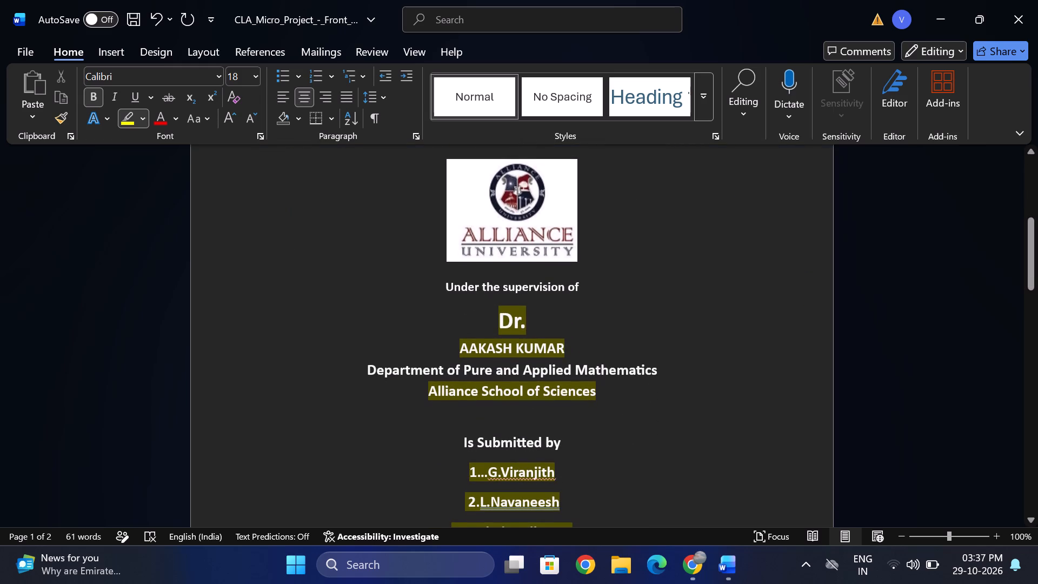
pyautogui.scroll(-1, 438, 430)
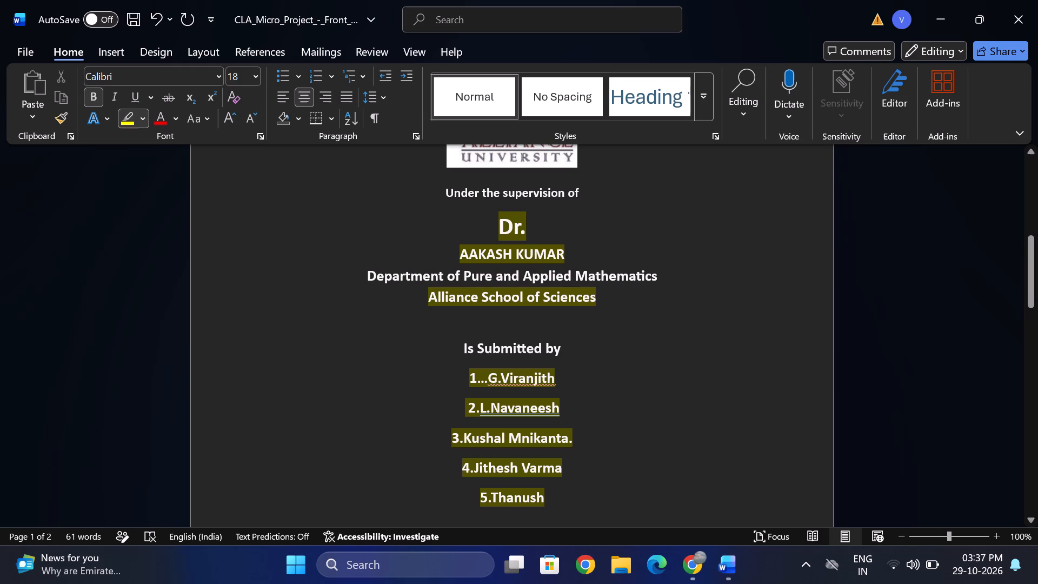
pyautogui.click(125, 127)
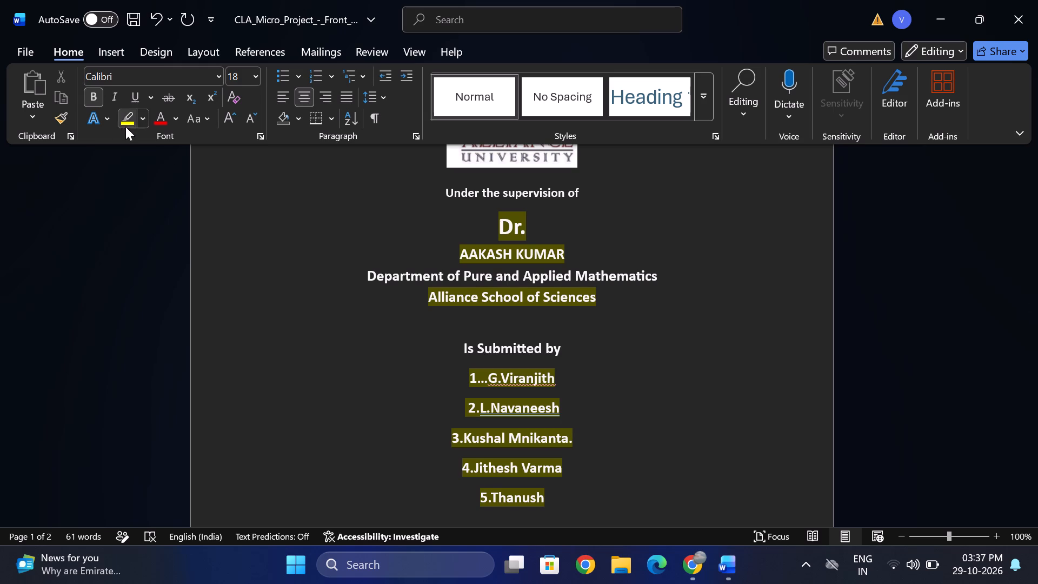
# Replace "Pure and Applied Mathematics" with "Data Structures" in the supervisor's department line.
pyautogui.click(665, 277)
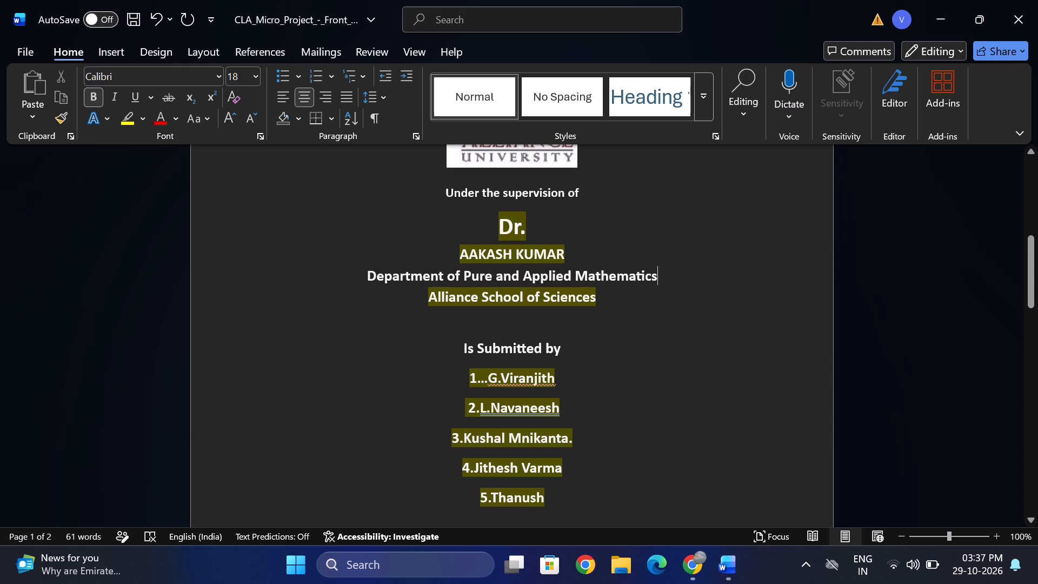
pyautogui.press('BackSpace')
pyautogui.press('BackSpace')
pyautogui.press('BackSpace')
pyautogui.press('BackSpace')
pyautogui.press('BackSpace')
pyautogui.press('BackSpace')
pyautogui.press('BackSpace')
pyautogui.press('BackSpace')
pyautogui.press('BackSpace')
pyautogui.press('BackSpace')
pyautogui.press('BackSpace')
pyautogui.press('BackSpace')
pyautogui.press('BackSpace')
pyautogui.press('BackSpace')
pyautogui.press('BackSpace')
pyautogui.press('BackSpace')
pyautogui.press('BackSpace')
pyautogui.press('BackSpace')
pyautogui.press('BackSpace')
pyautogui.press('BackSpace')
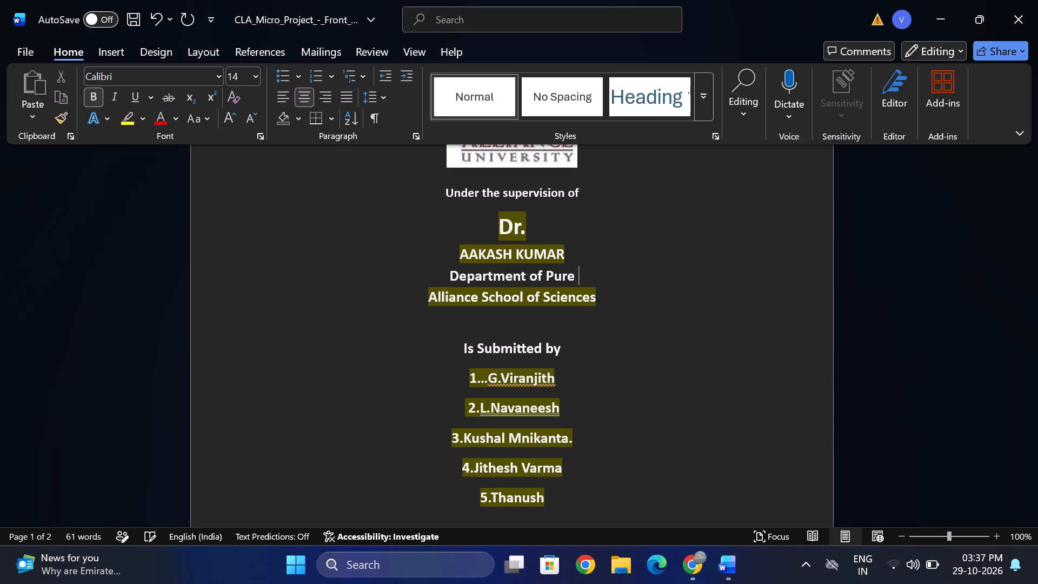
pyautogui.press('BackSpace')
pyautogui.press('BackSpace')
pyautogui.press('BackSpace')
pyautogui.press('BackSpace')
pyautogui.press('BackSpace')
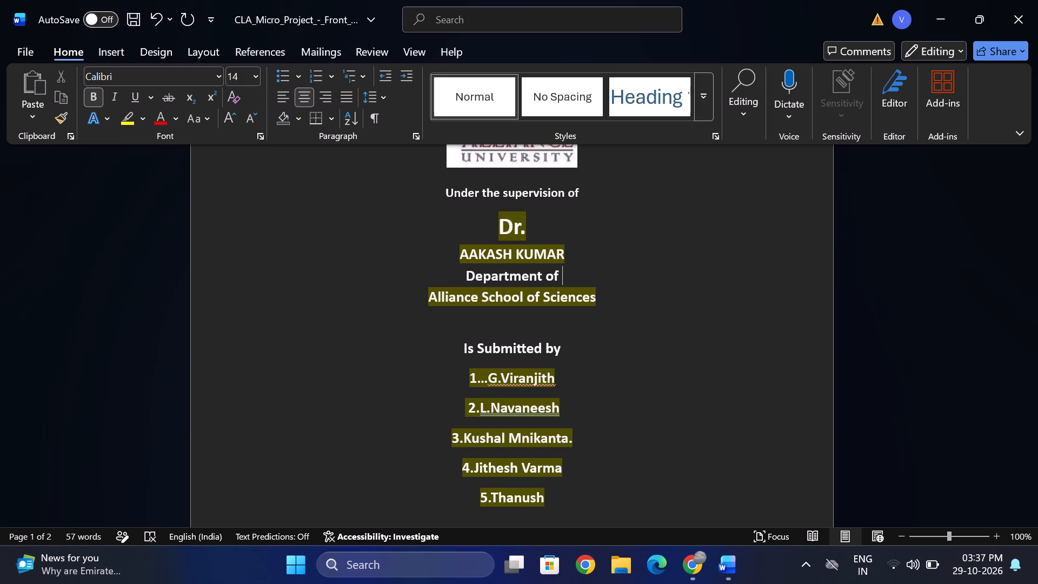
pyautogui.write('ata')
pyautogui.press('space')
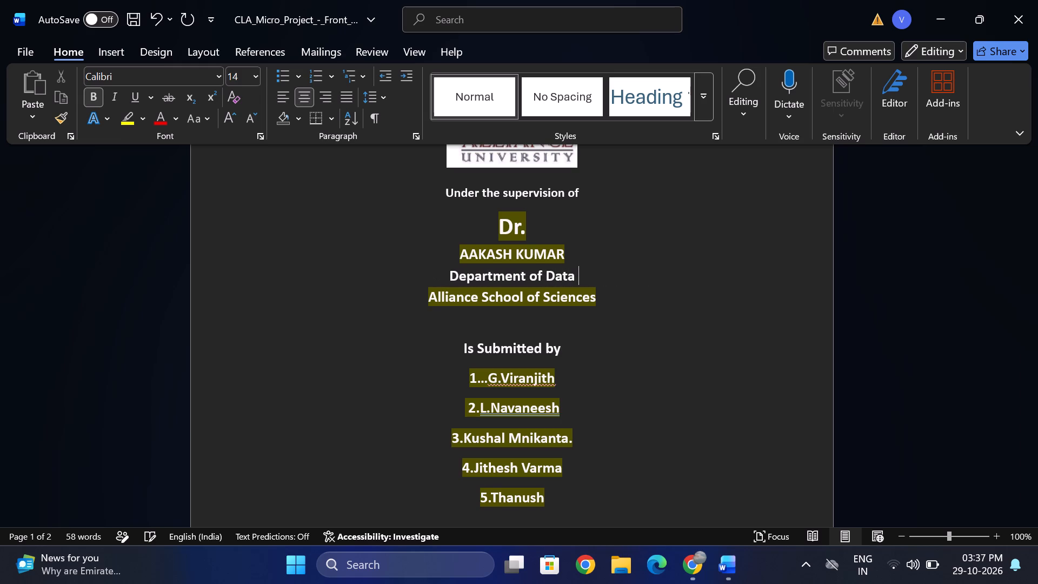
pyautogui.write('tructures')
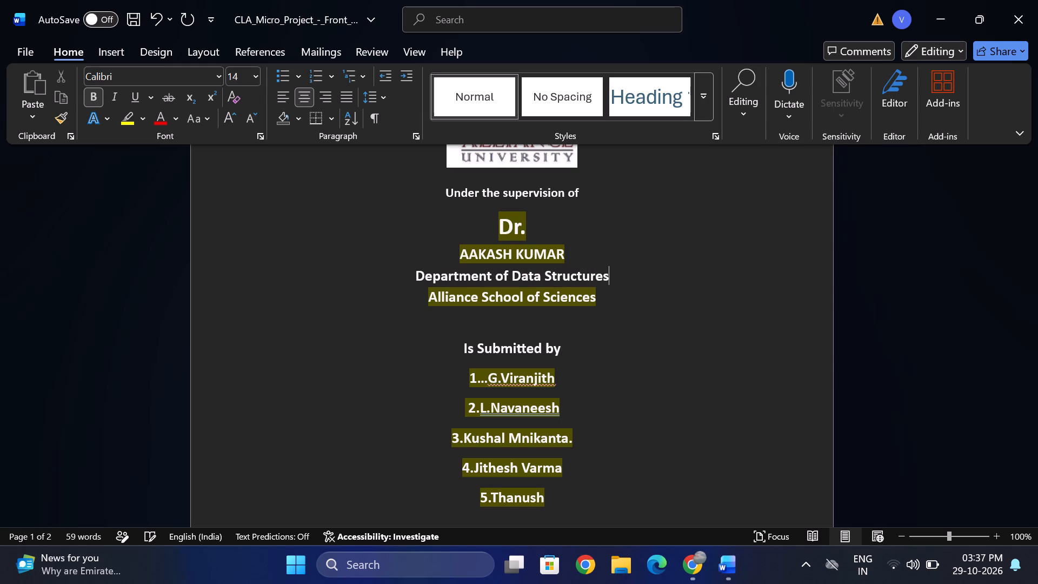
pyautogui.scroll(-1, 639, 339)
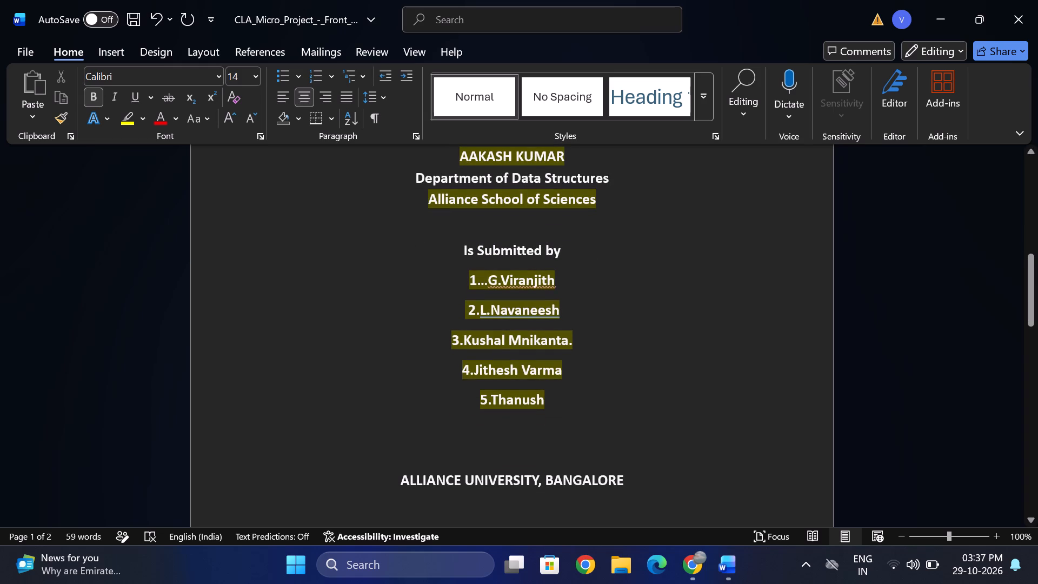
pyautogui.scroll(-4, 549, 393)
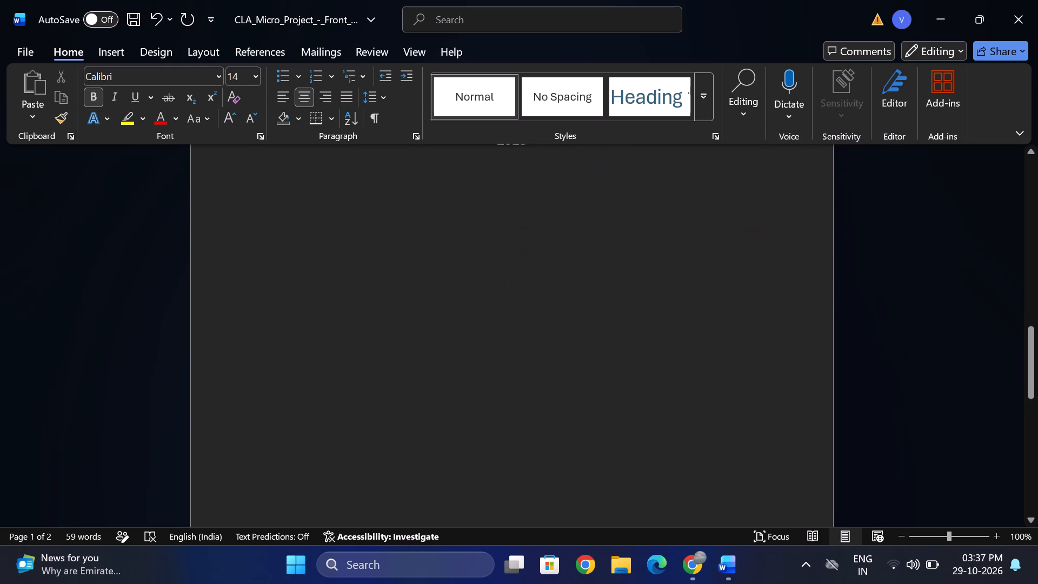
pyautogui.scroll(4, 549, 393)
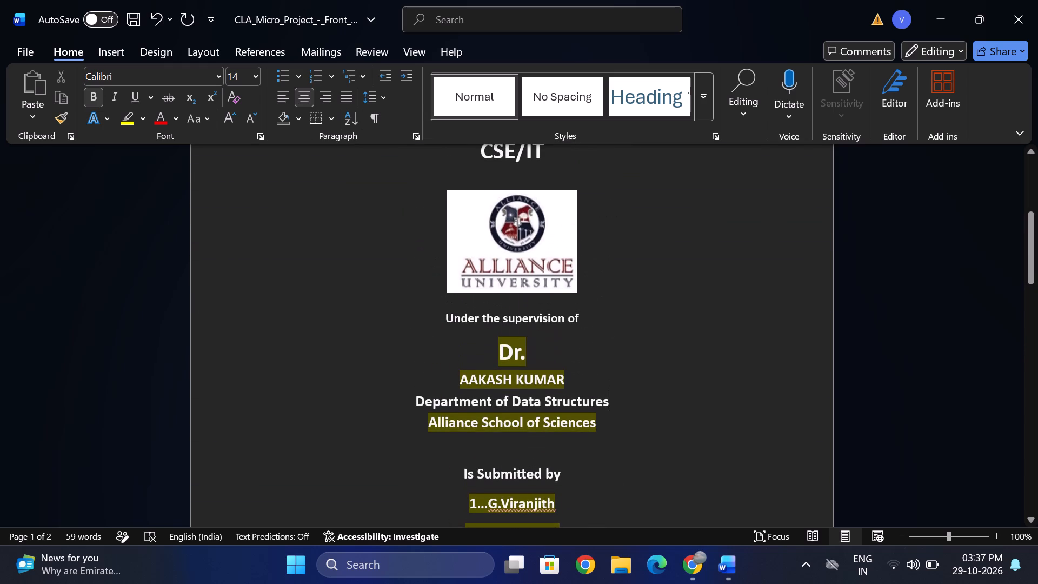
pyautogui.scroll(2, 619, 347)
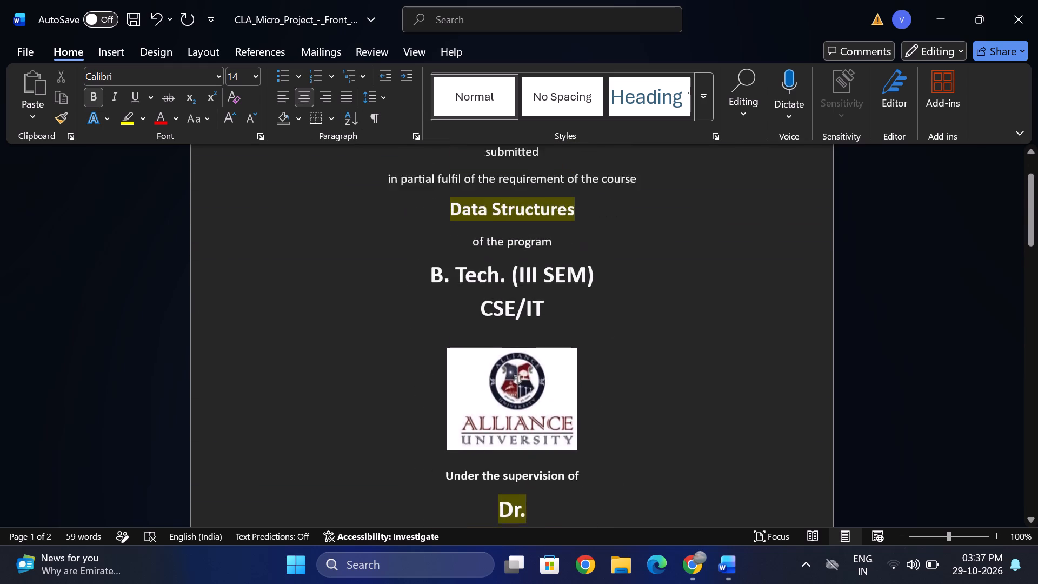
# Review the whole front page, from the project title through the supervisor details to the student list and university line.
pyautogui.scroll(2, 593, 371)
pyautogui.scroll(-1, 593, 371)
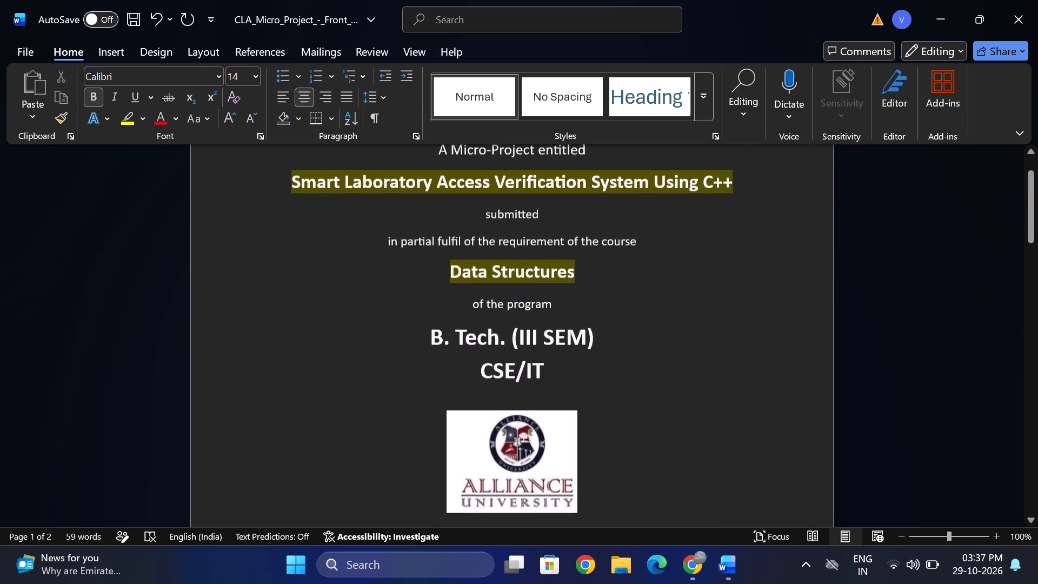
pyautogui.scroll(-3, 593, 371)
pyautogui.scroll(2, 593, 371)
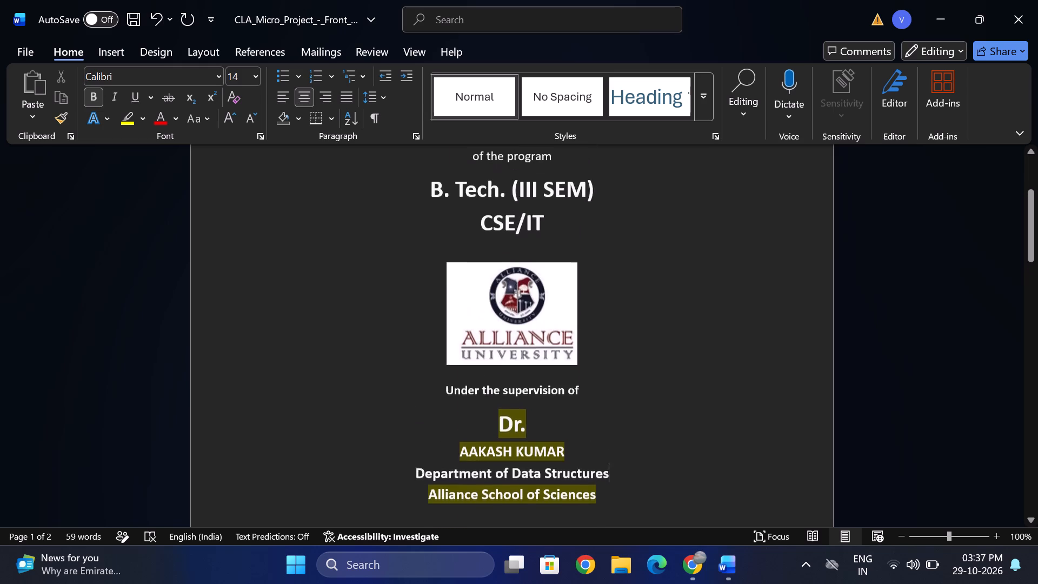
pyautogui.scroll(-3, 593, 371)
pyautogui.scroll(1, 593, 371)
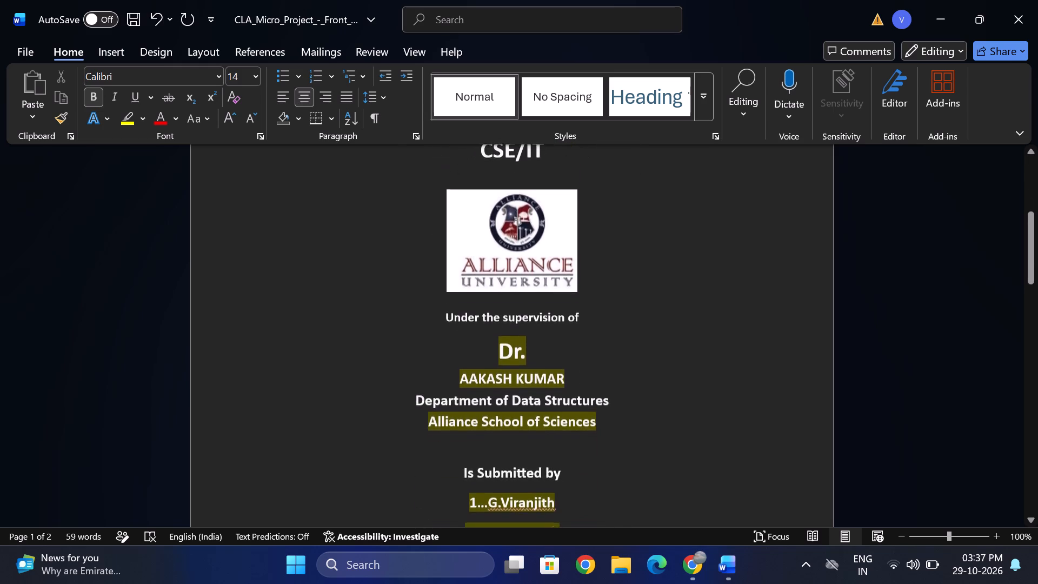
pyautogui.scroll(1, 593, 371)
pyautogui.scroll(-7, 593, 371)
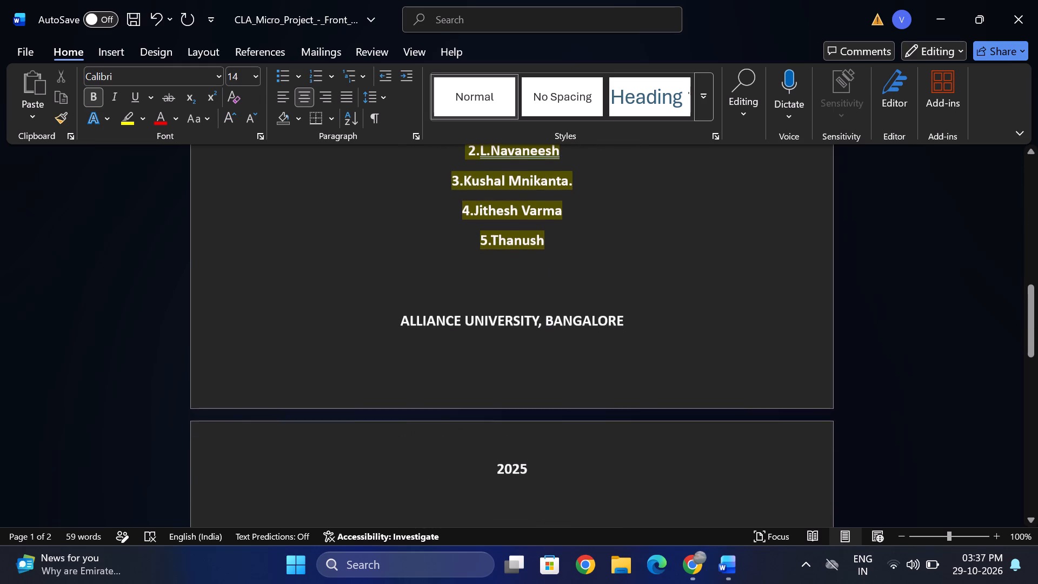
pyautogui.scroll(2, 585, 292)
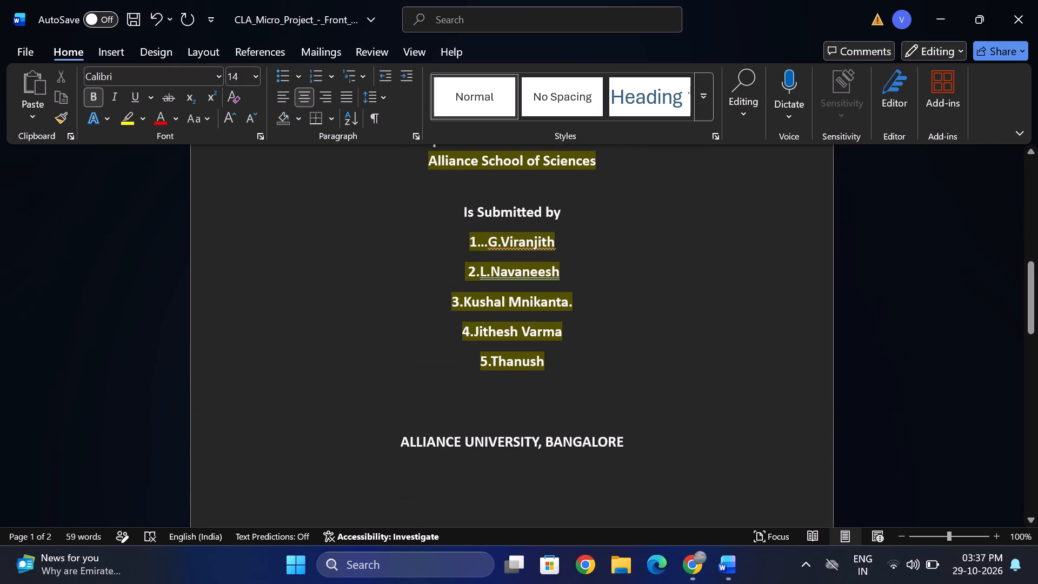
pyautogui.scroll(3, 598, 263)
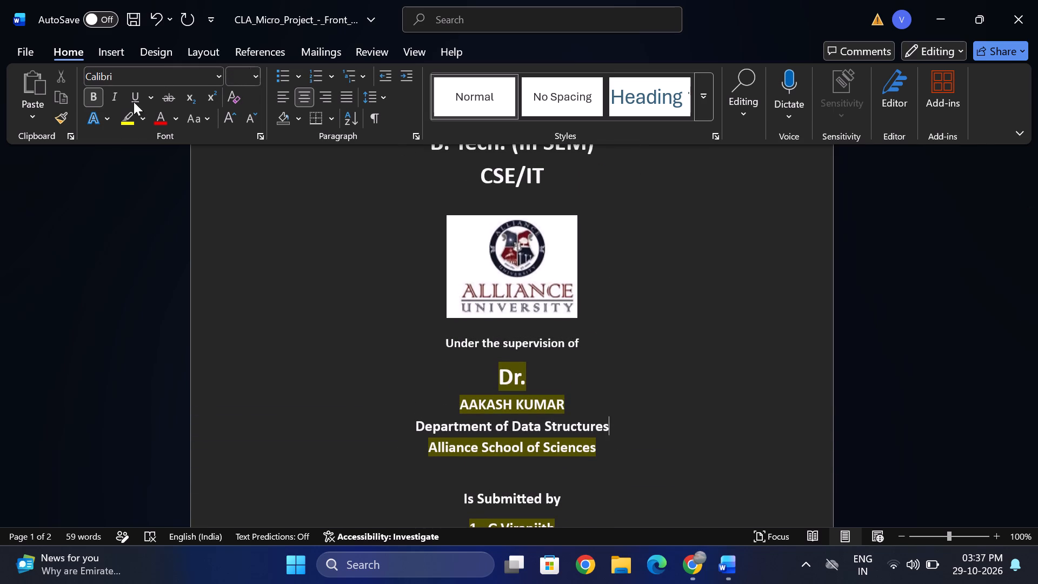
# Save the front page document.
pyautogui.hotkey('ctrl', 's')
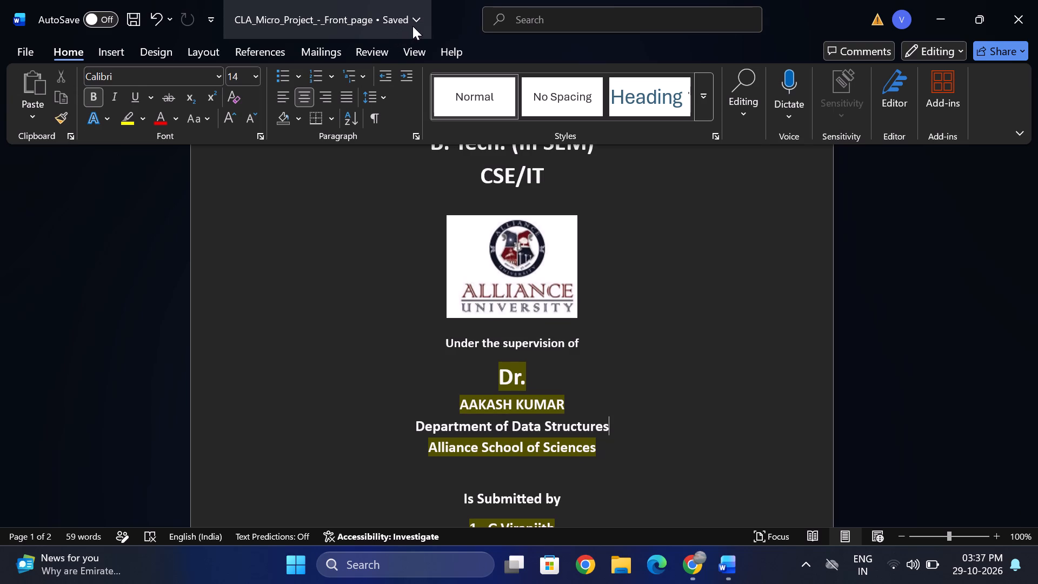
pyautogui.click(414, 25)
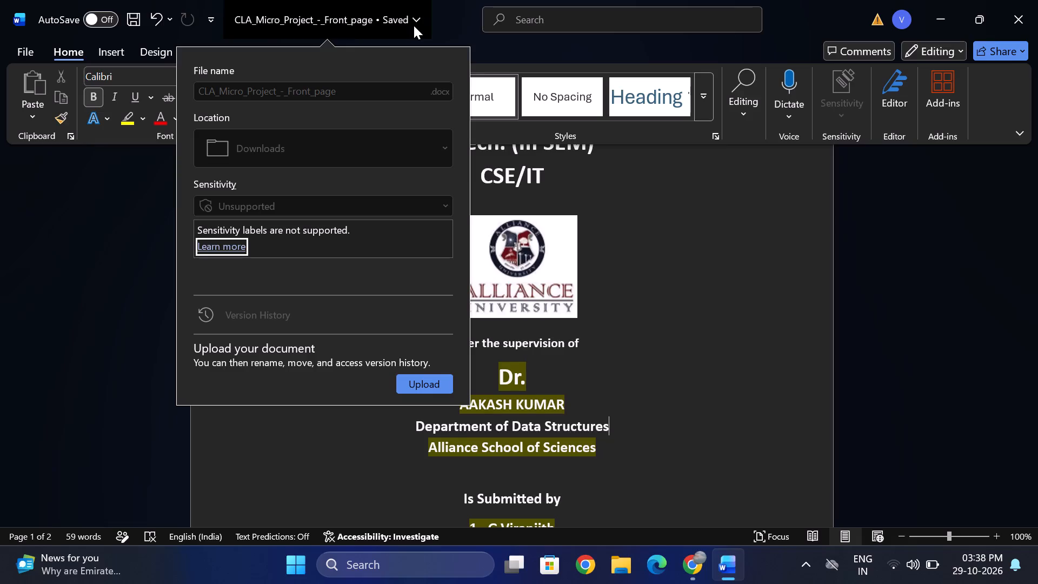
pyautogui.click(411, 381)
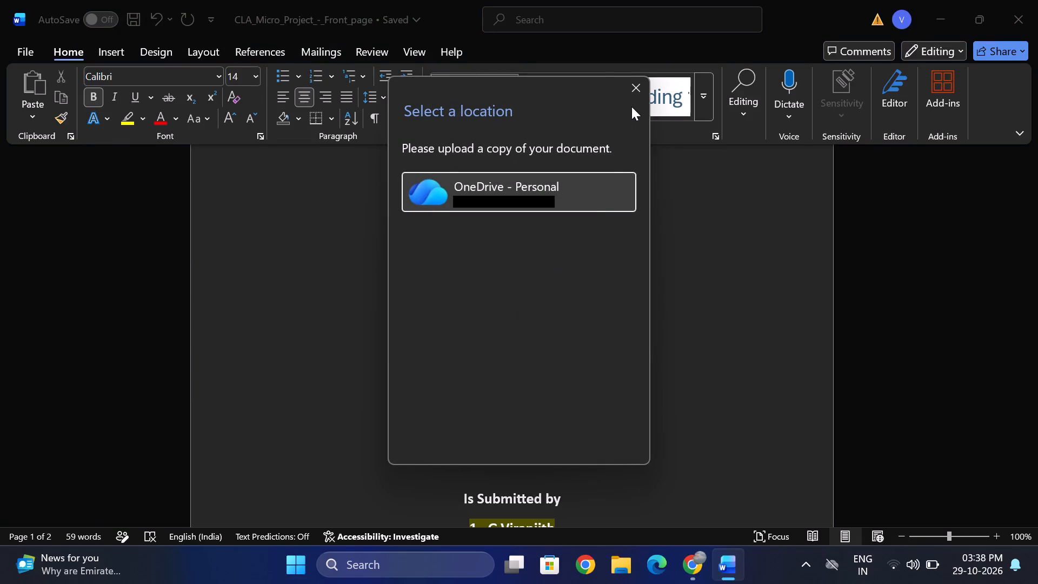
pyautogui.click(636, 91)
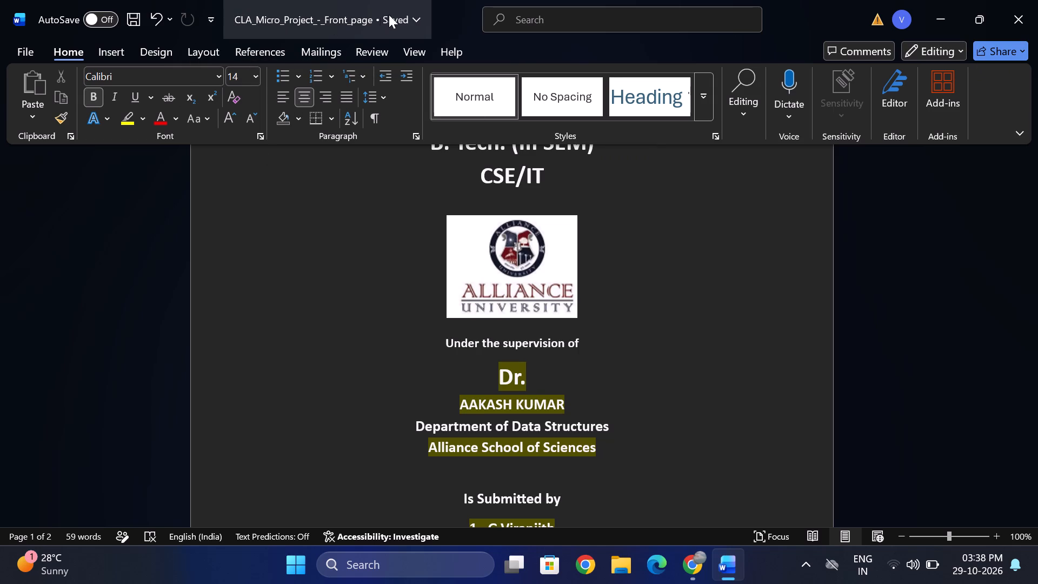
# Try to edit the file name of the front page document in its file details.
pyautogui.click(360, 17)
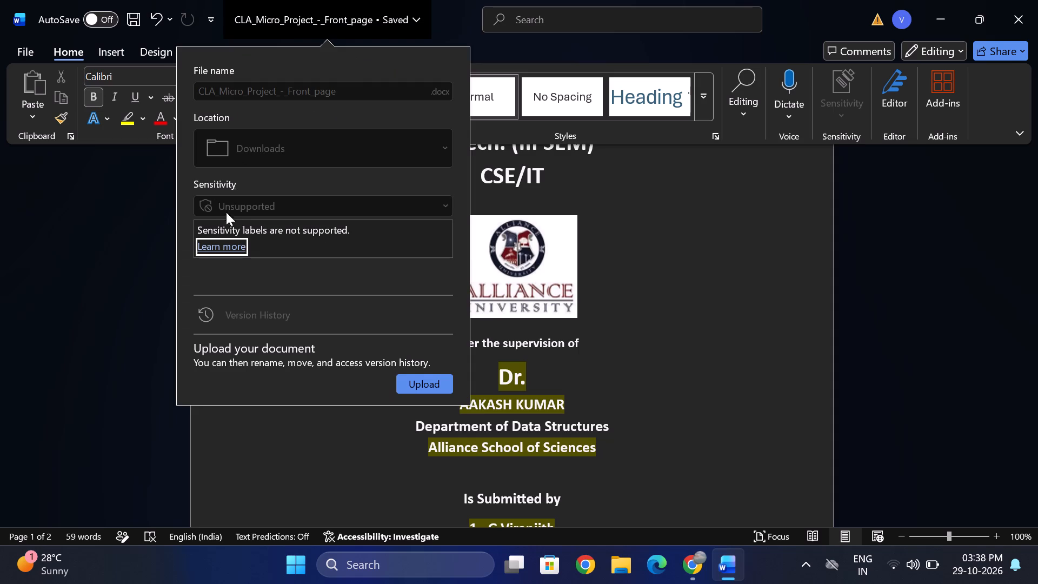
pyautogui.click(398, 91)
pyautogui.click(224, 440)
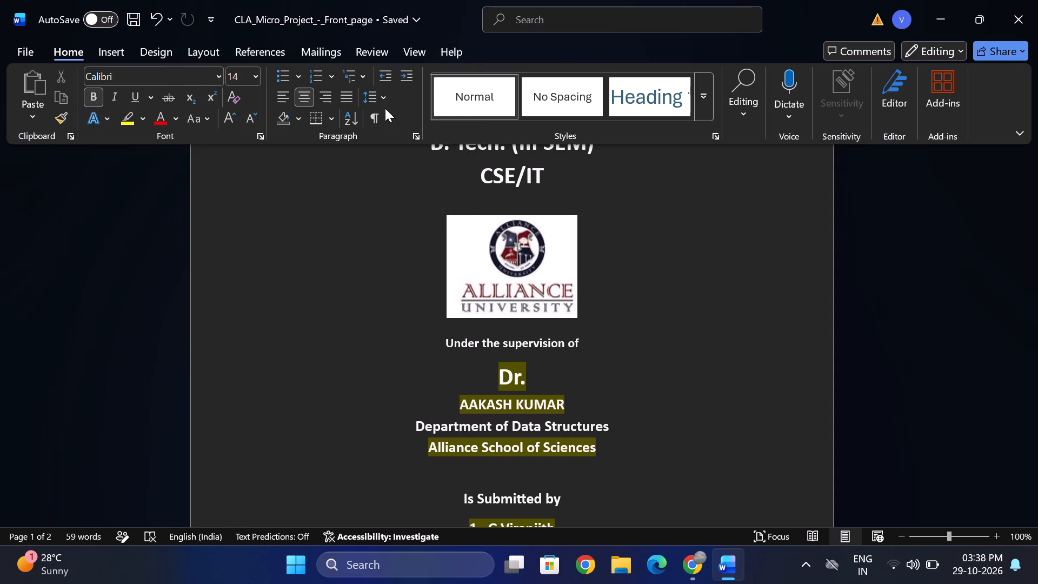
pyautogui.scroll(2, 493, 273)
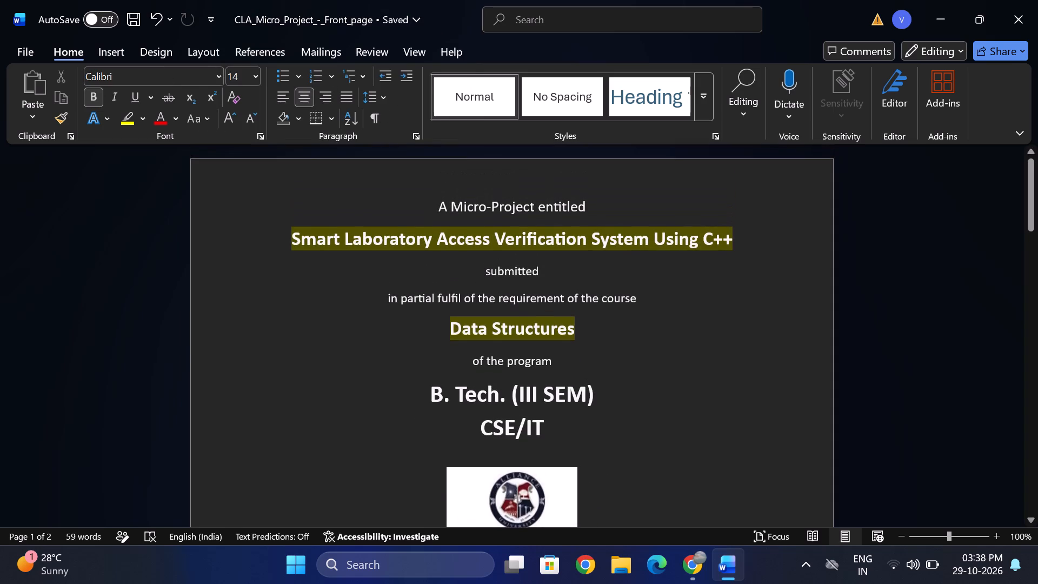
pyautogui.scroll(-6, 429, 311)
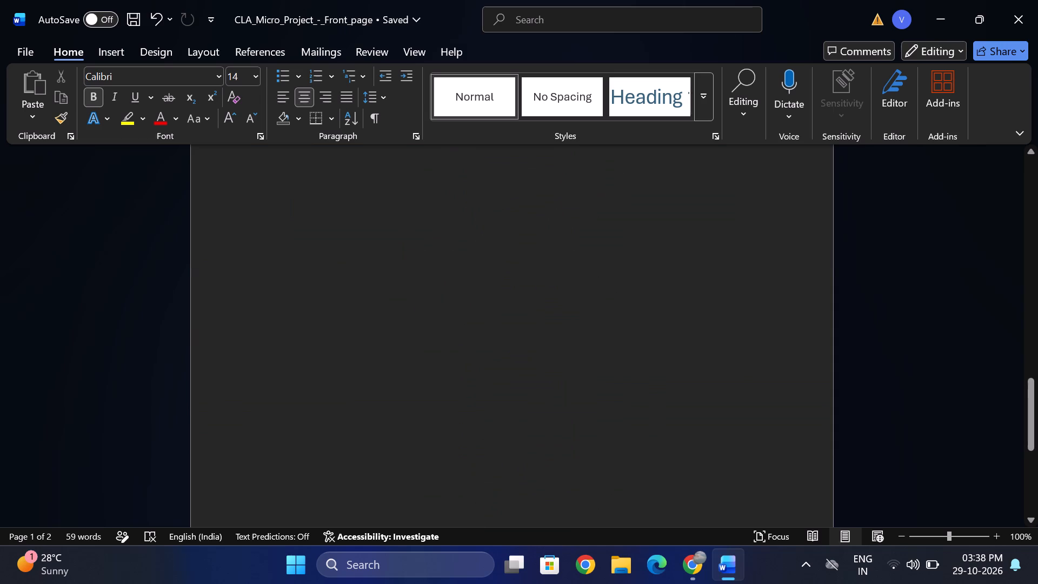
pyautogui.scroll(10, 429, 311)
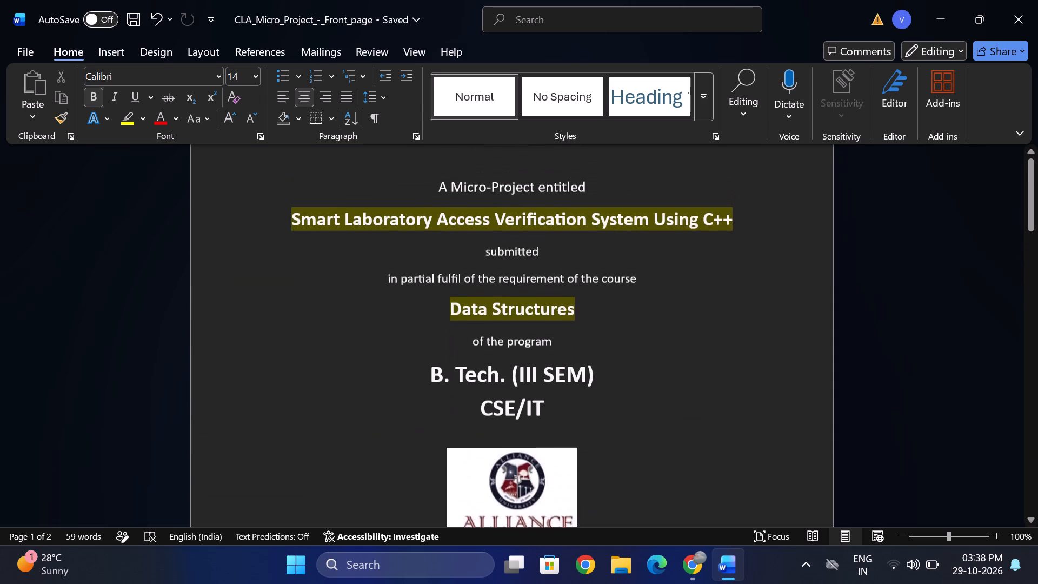
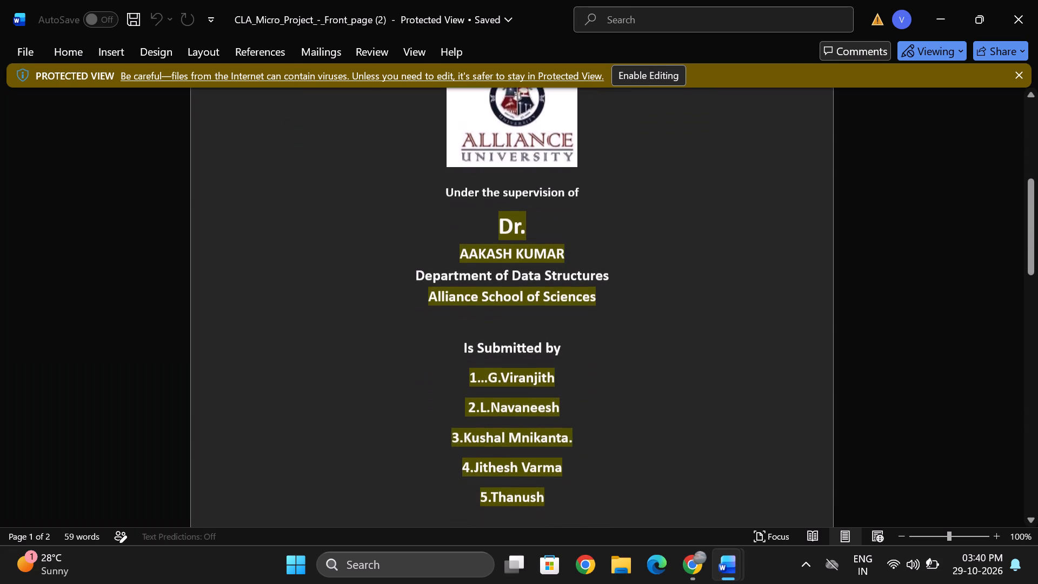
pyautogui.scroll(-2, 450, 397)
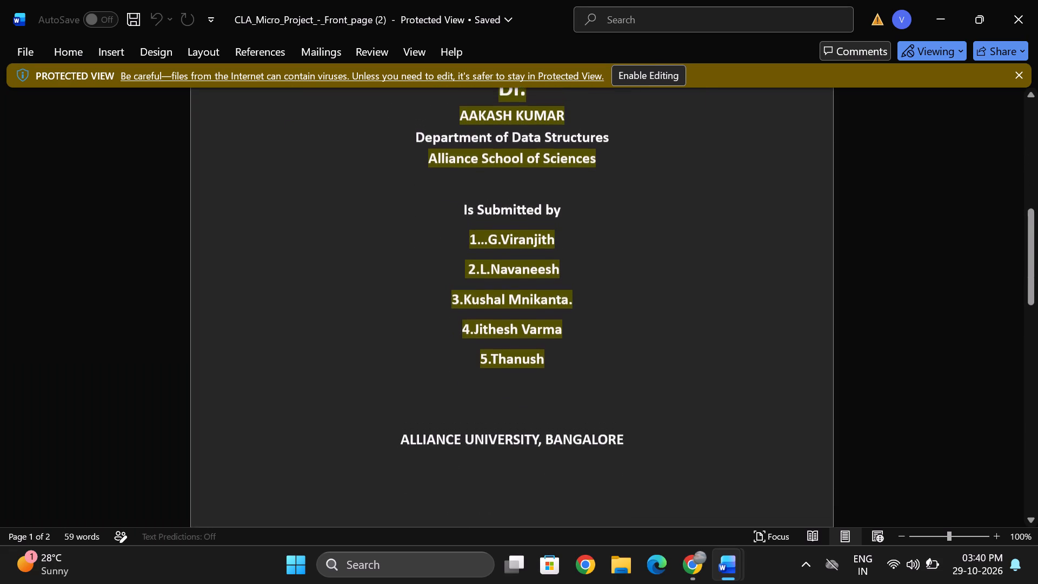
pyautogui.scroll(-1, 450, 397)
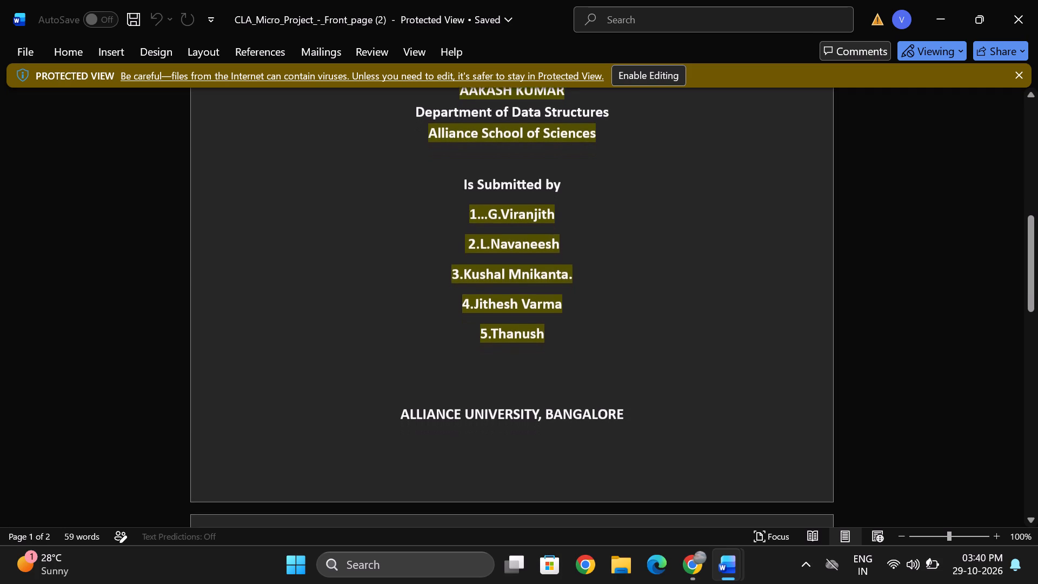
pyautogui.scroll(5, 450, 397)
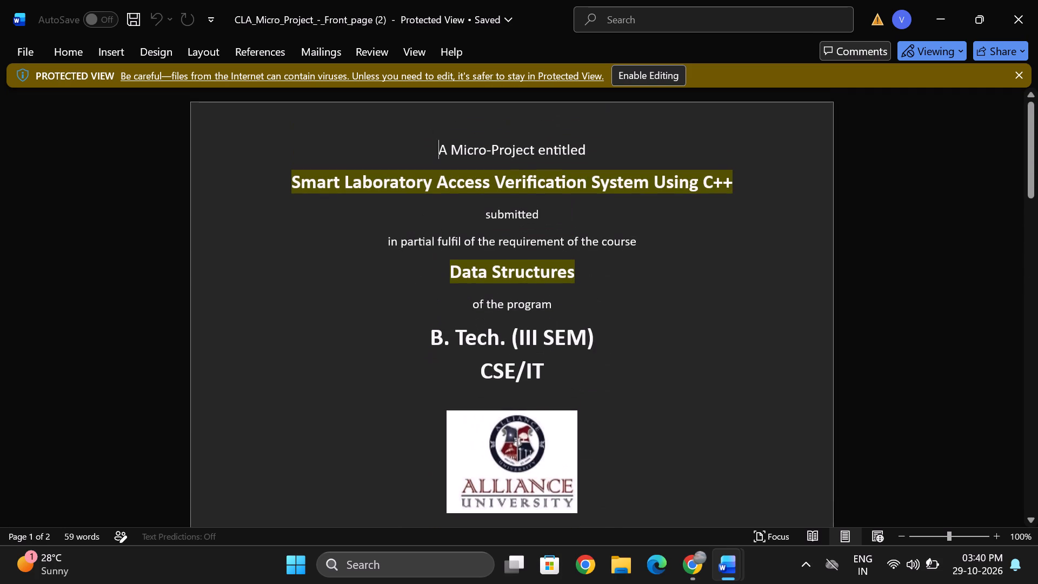
# Close the protected-view copy of the micro project front page document.
pyautogui.click(1021, 8)
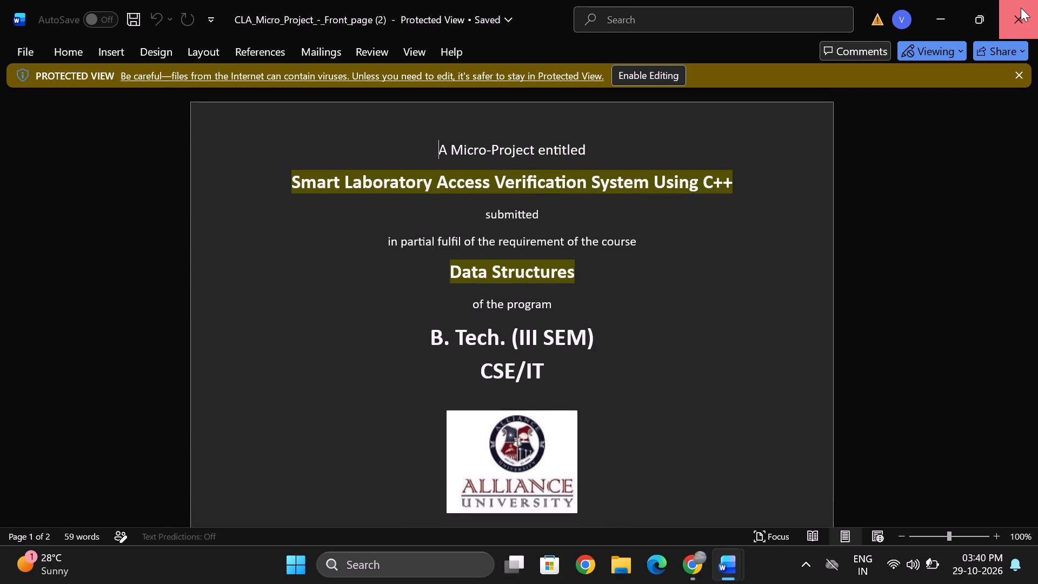